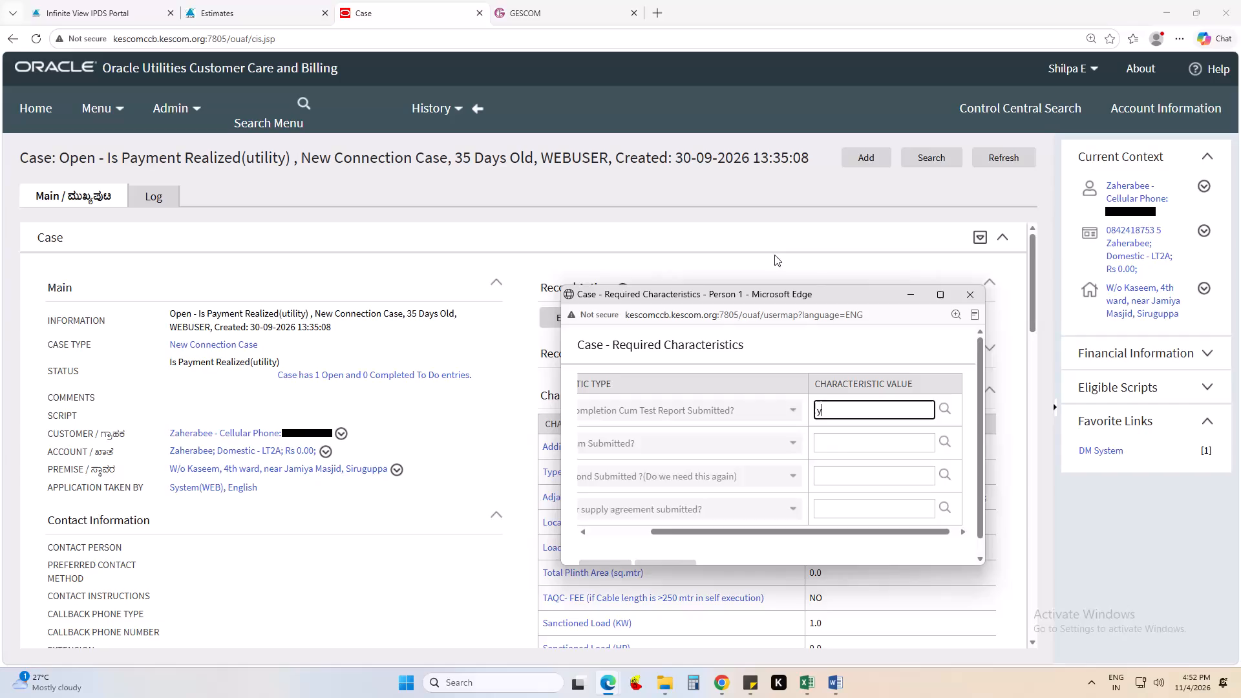
Enter Y for the three remaining required characteristics, ending with the supply agreement, save them, and let the case page finish processing.
click(835, 441)
click(835, 442)
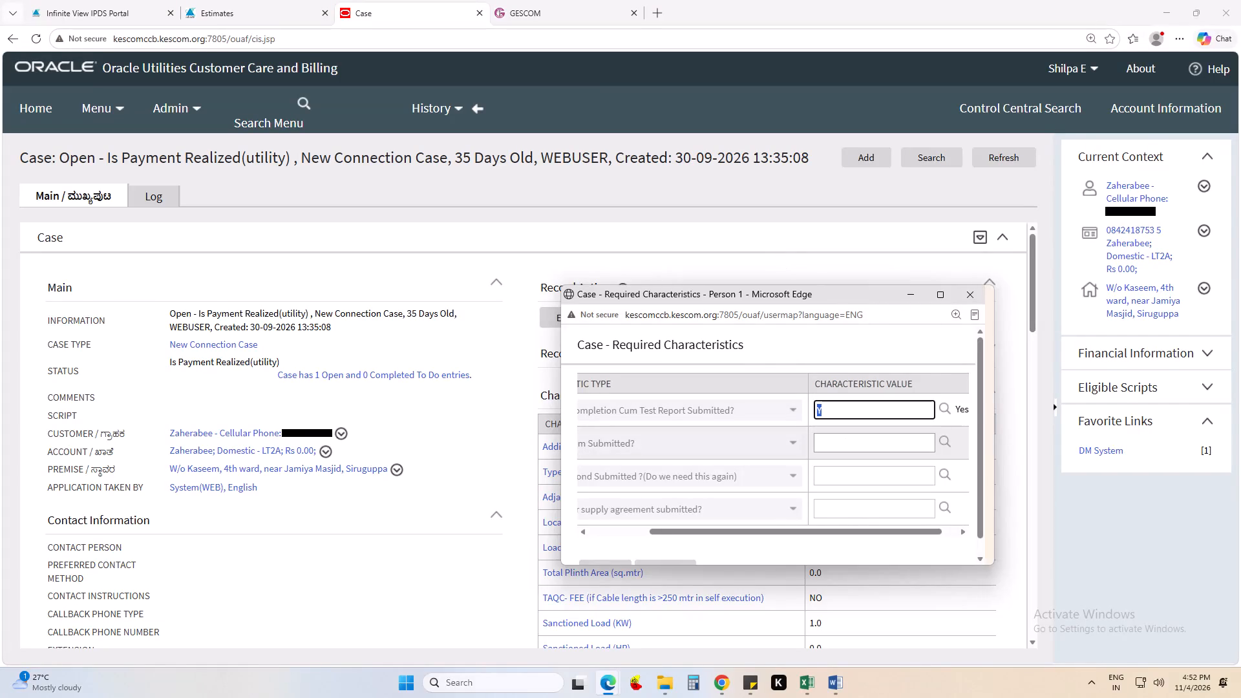
click(835, 445)
key(y)
click(845, 476)
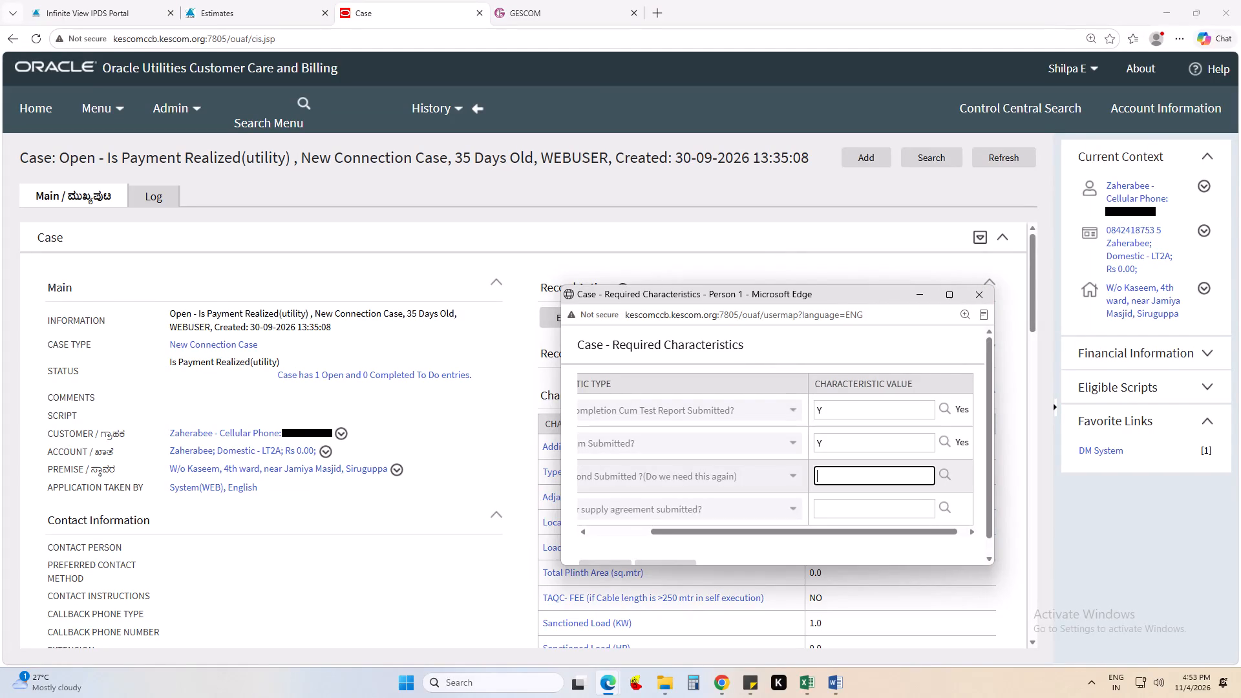
click(845, 476)
click(831, 481)
click(833, 477)
key(y)
click(845, 506)
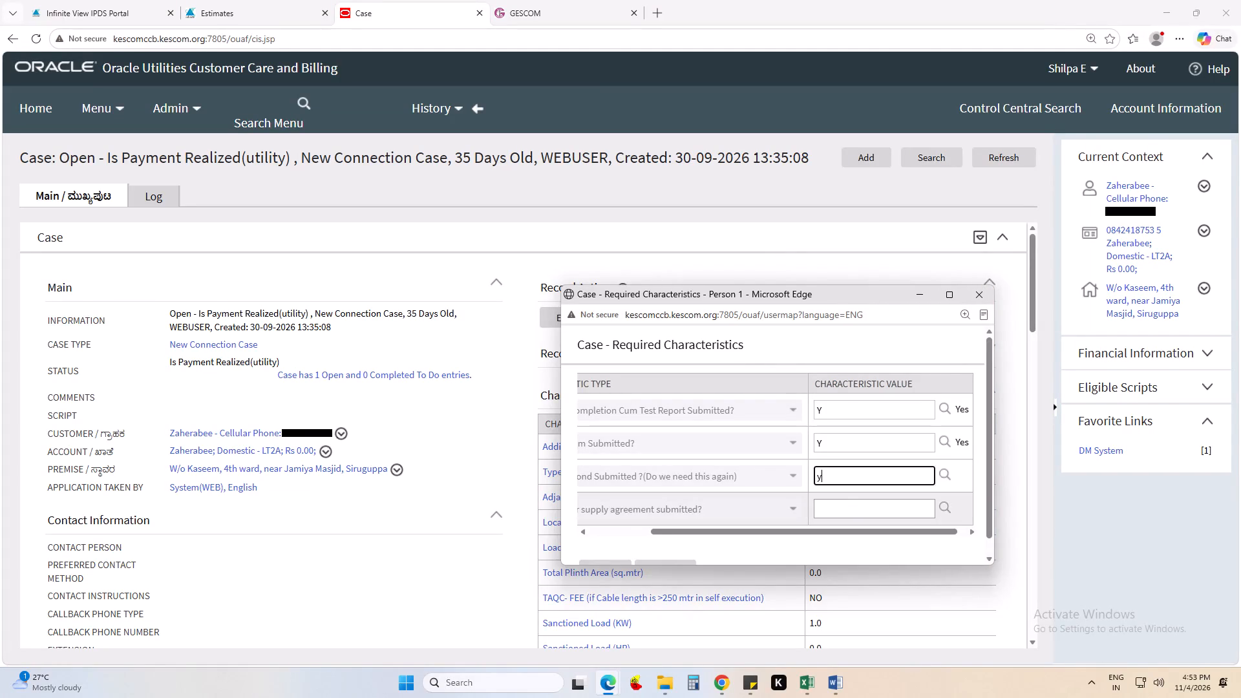
click(842, 511)
click(842, 511)
click(842, 511)
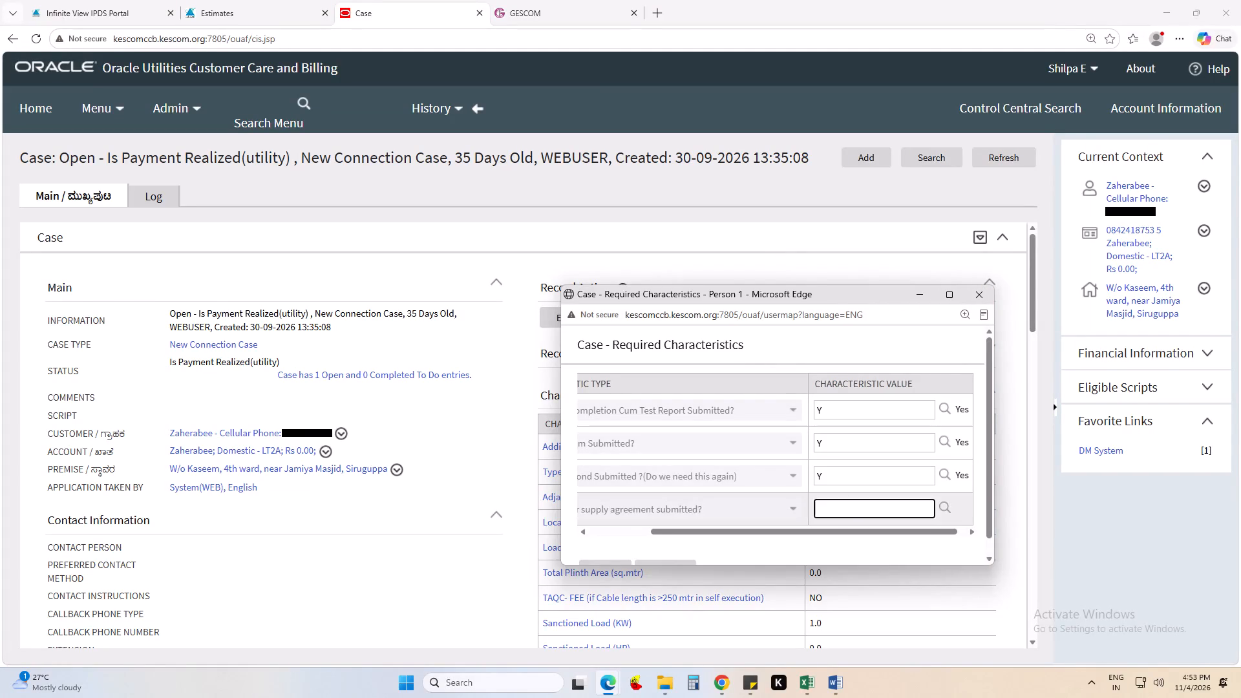
click(839, 513)
key(y)
click(829, 531)
scroll(829, 533, down, 6)
click(831, 533)
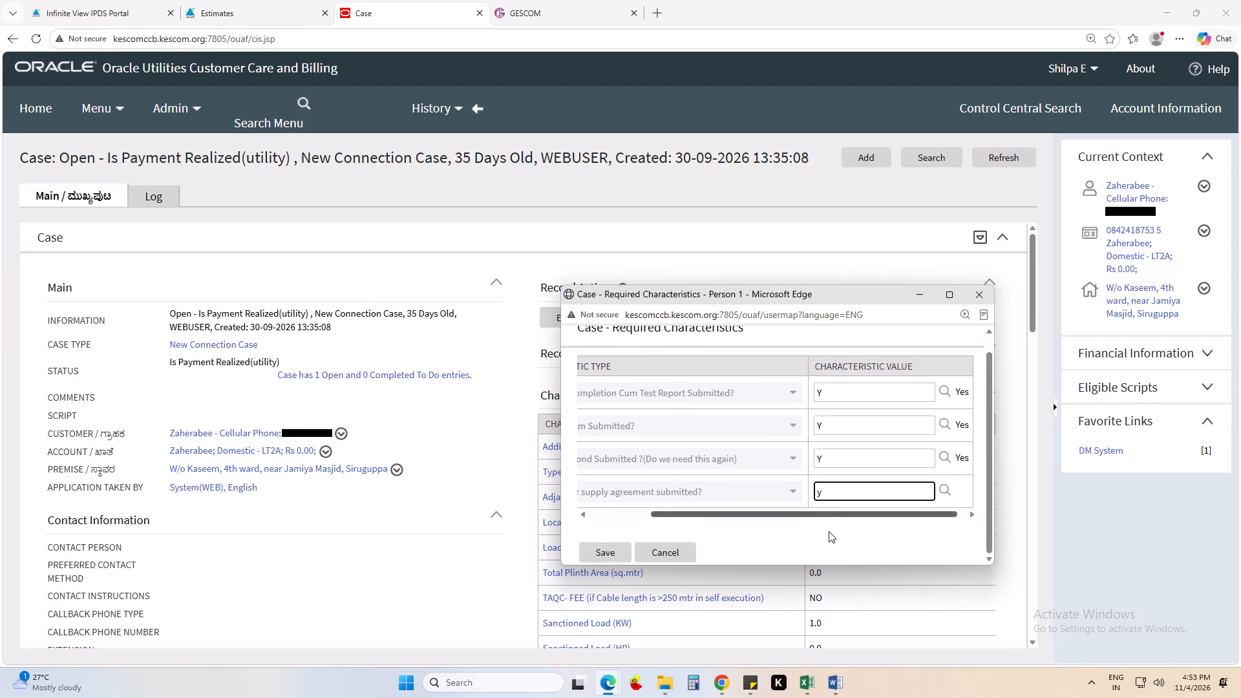
click(811, 540)
click(607, 560)
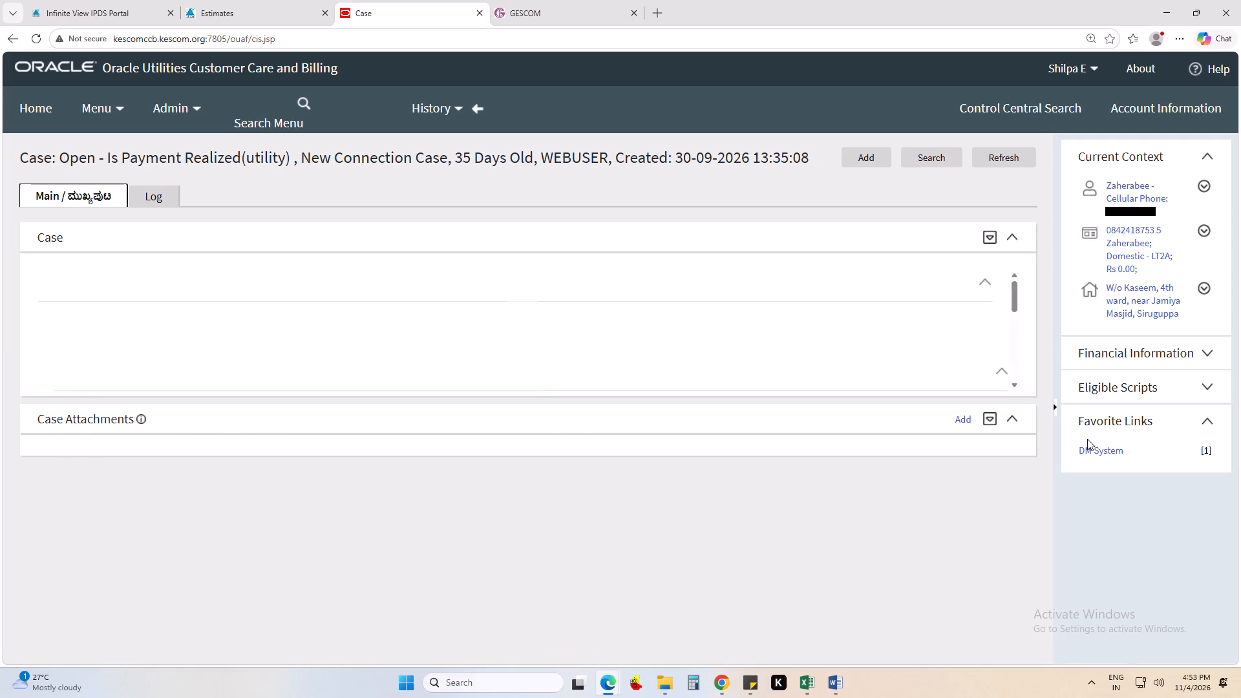
click(777, 316)
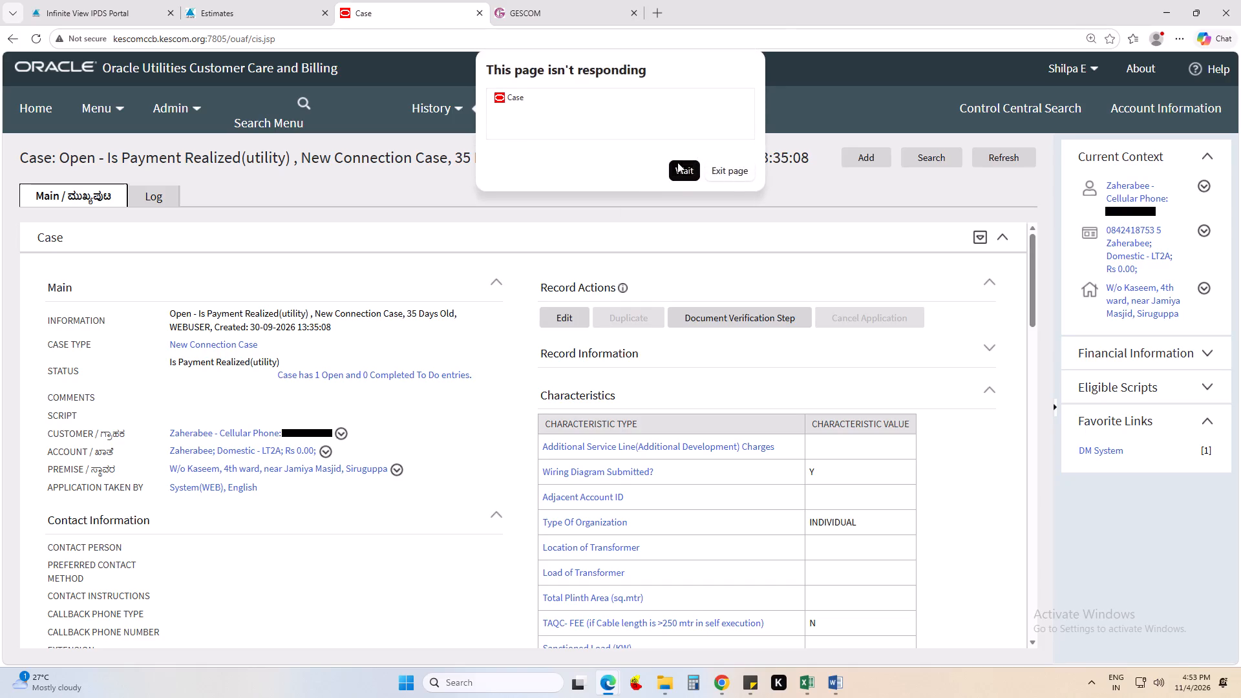
click(677, 162)
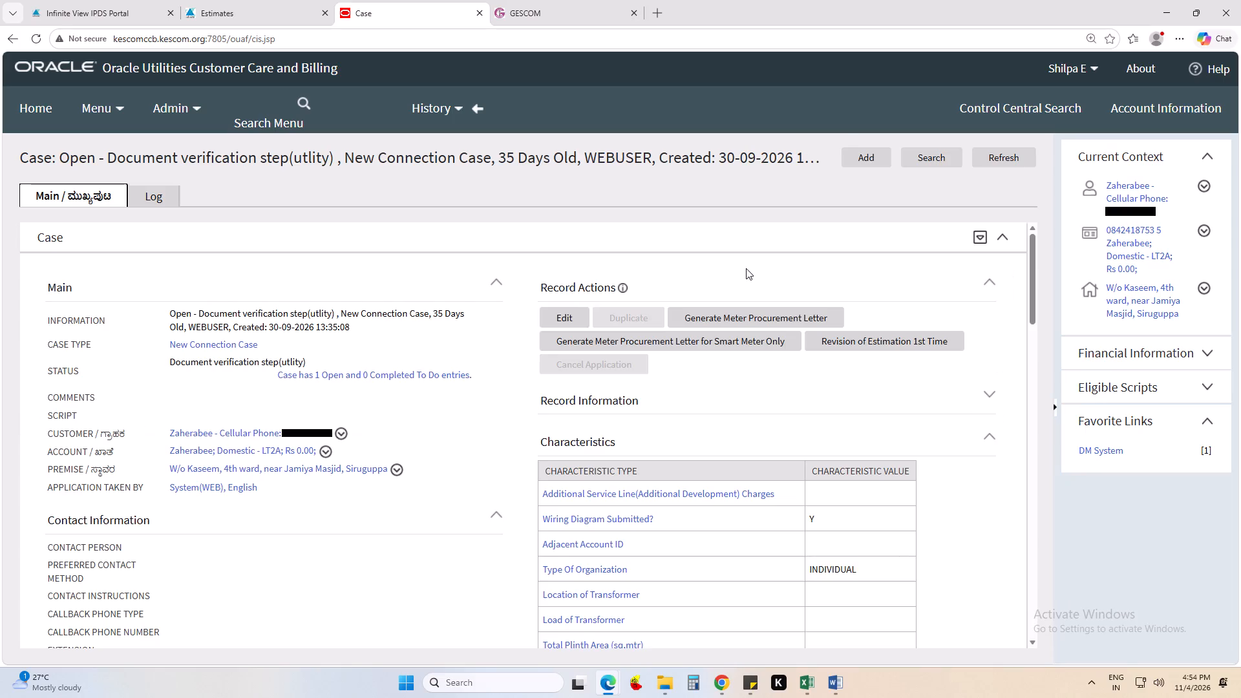
Generate the meter procurement letter for smart meter only from the case's record actions and keep waiting for the page.
click(737, 342)
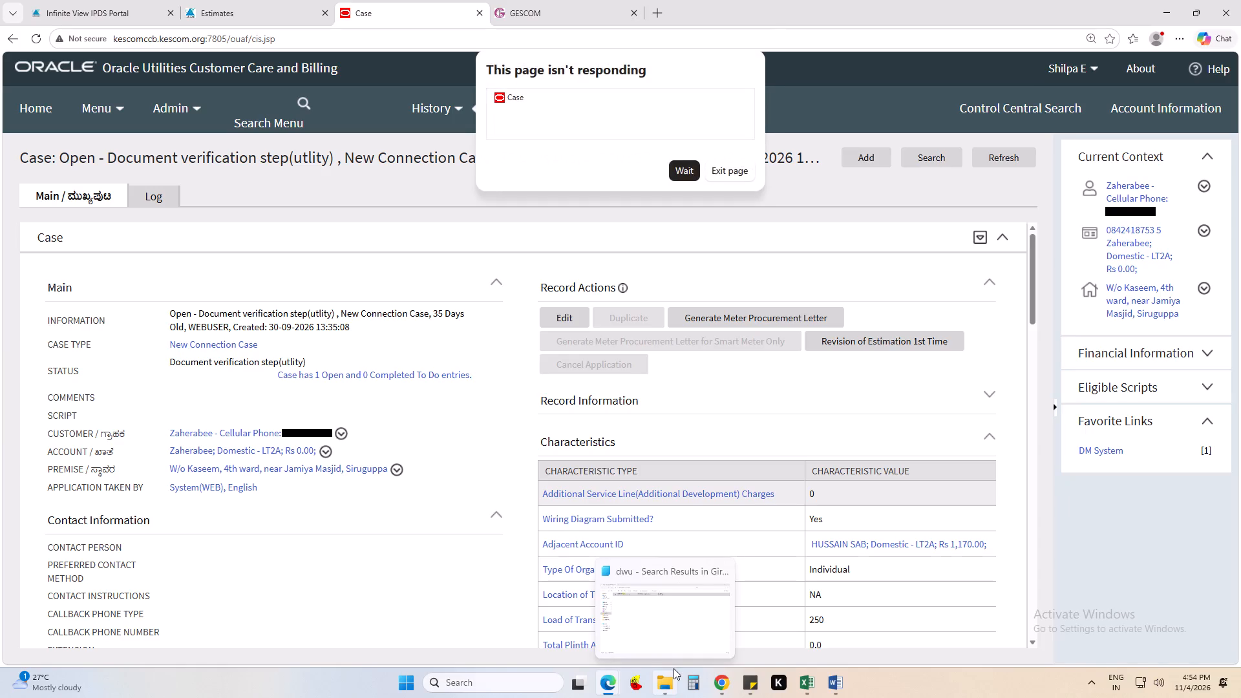
click(690, 176)
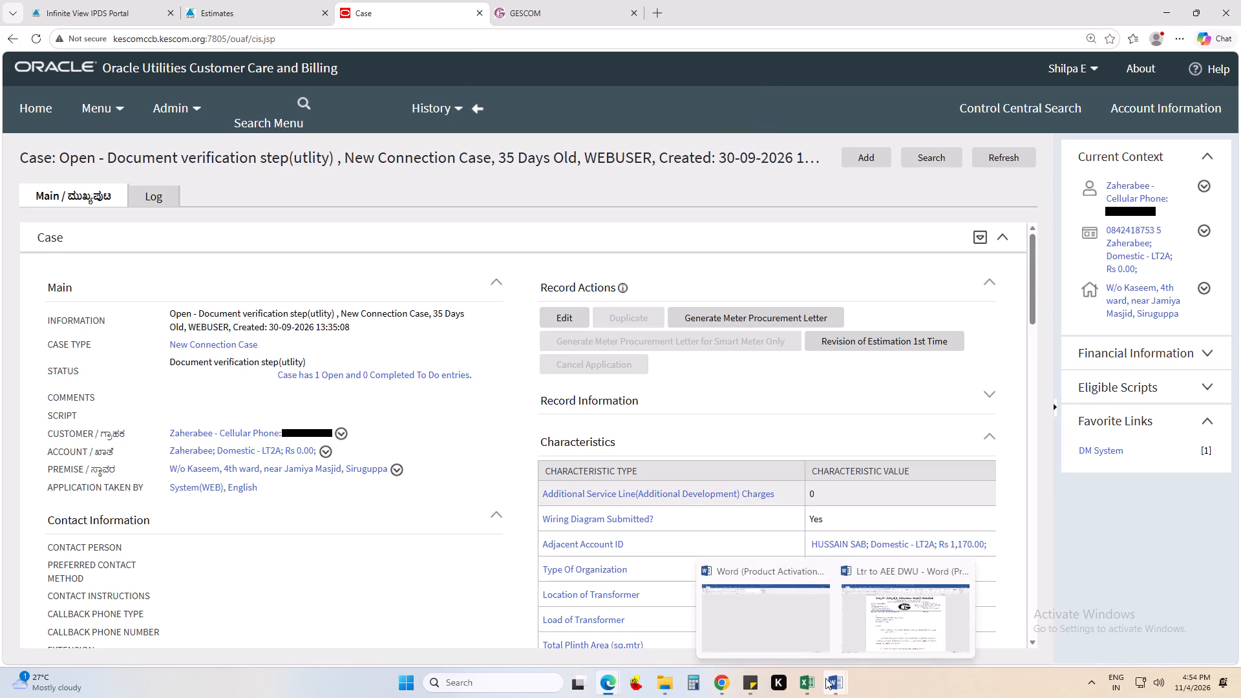
Switch to the Ltr to AEE DWU document in Word and replace the blank file count in the body paragraph with 22.
click(887, 624)
scroll(534, 423, down, 8)
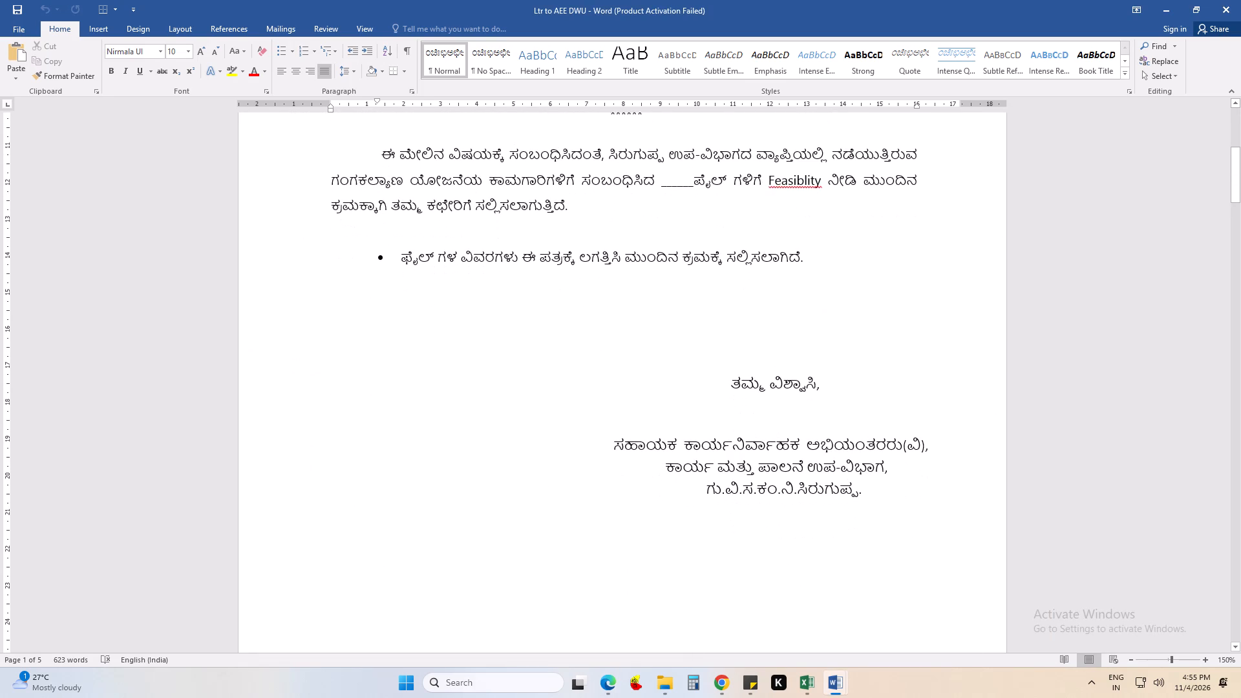
click(692, 182)
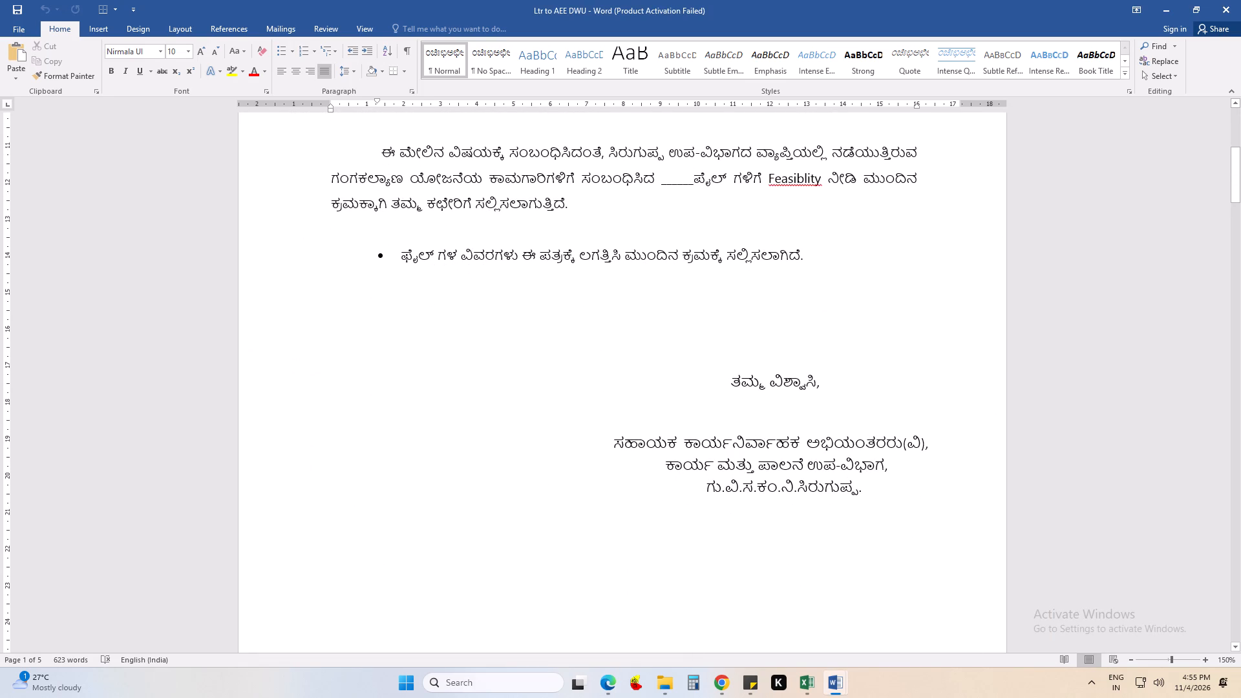
key(BackSpace)
key(BackSpace)
key(BackSpace)
key(BackSpace)
key(BackSpace)
key(BackSpace)
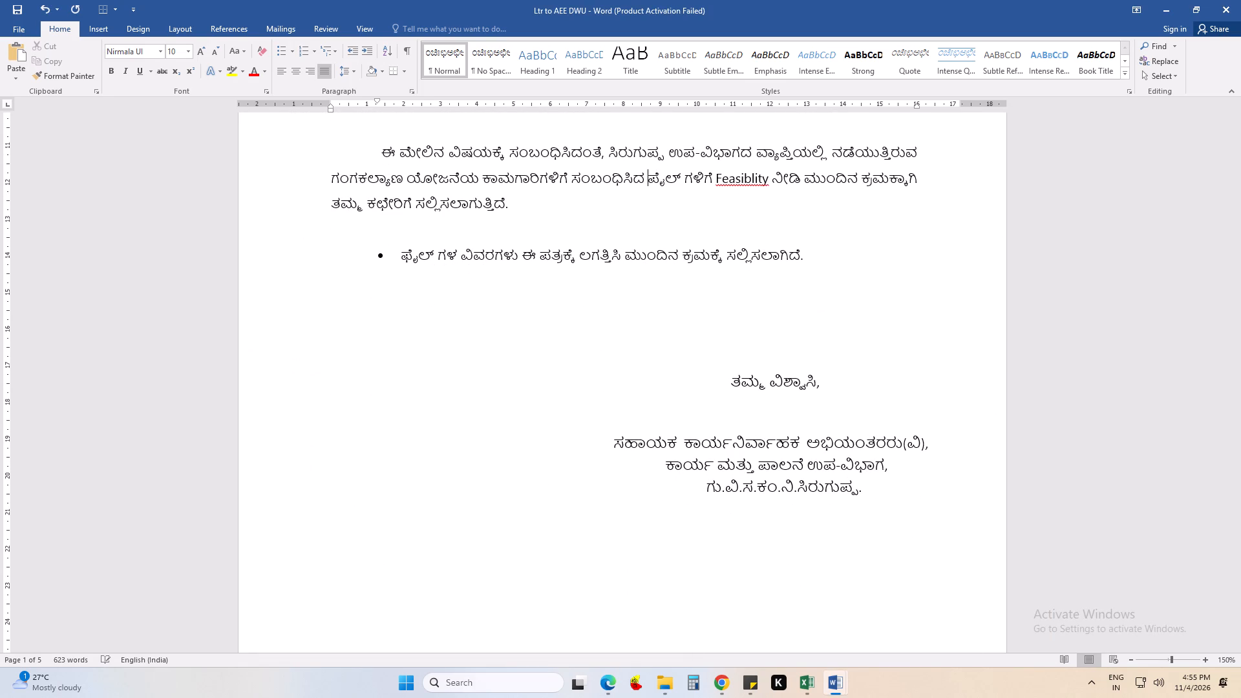
text(22)
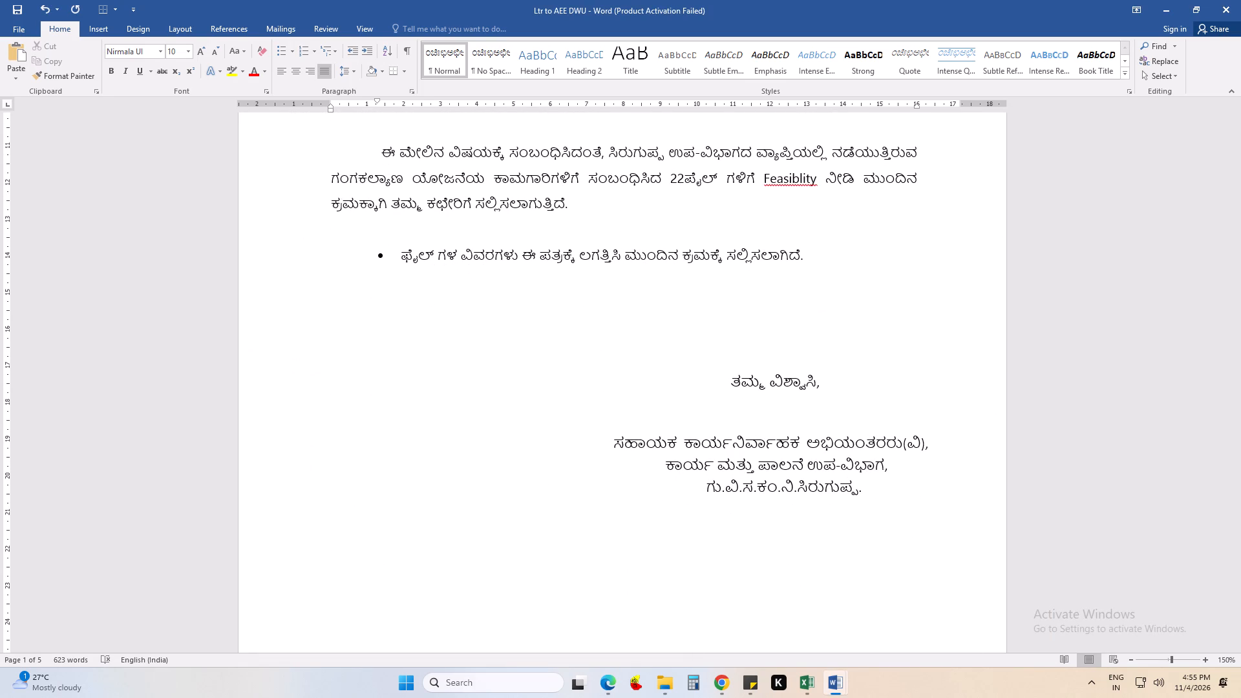
key(space)
Enlarge the number 22 in the body paragraph to 12 pt, make it bold, and save the letter.
key(Left)
key(shift+Left)
key(shift+Left)
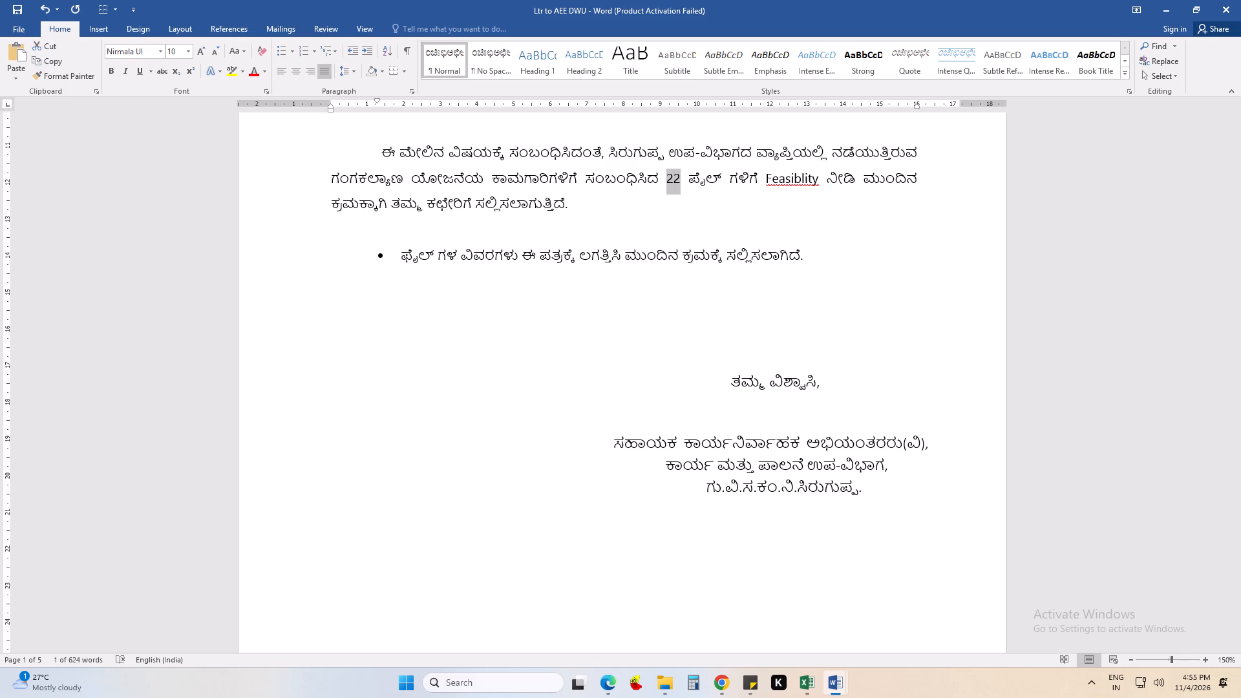
scroll(975, 261, up, 8)
scroll(263, 151, down, 1)
scroll(263, 151, up, 4)
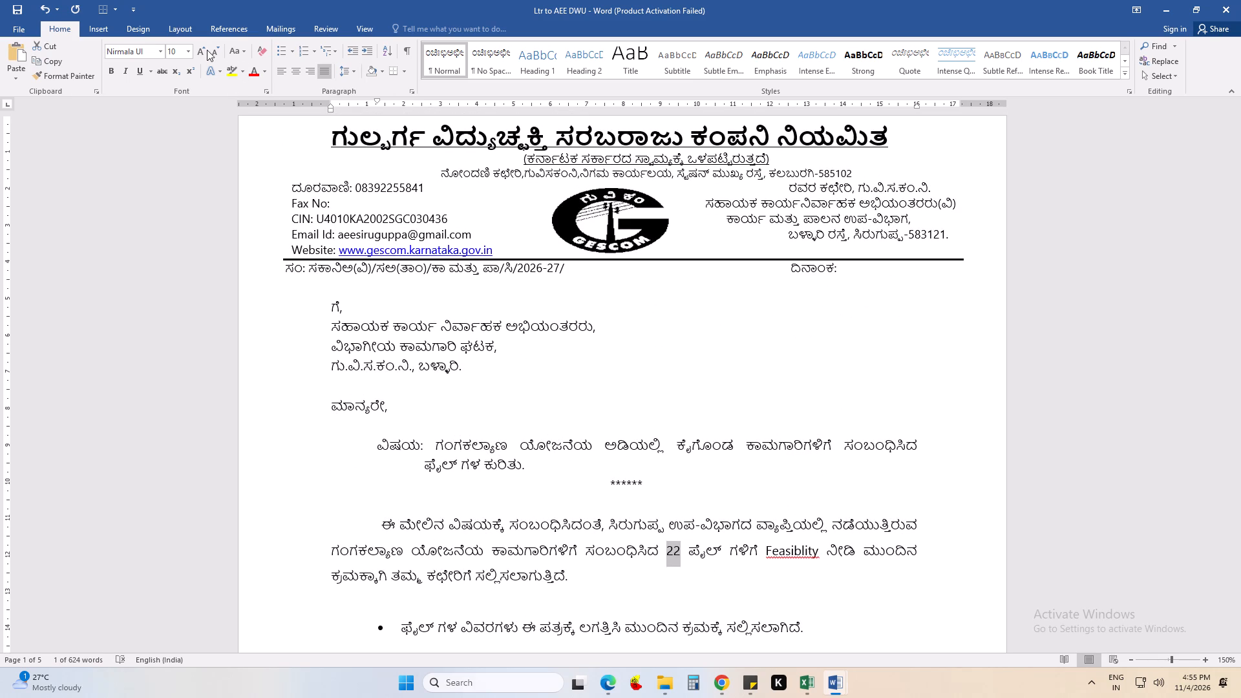
click(206, 54)
click(206, 54)
click(757, 555)
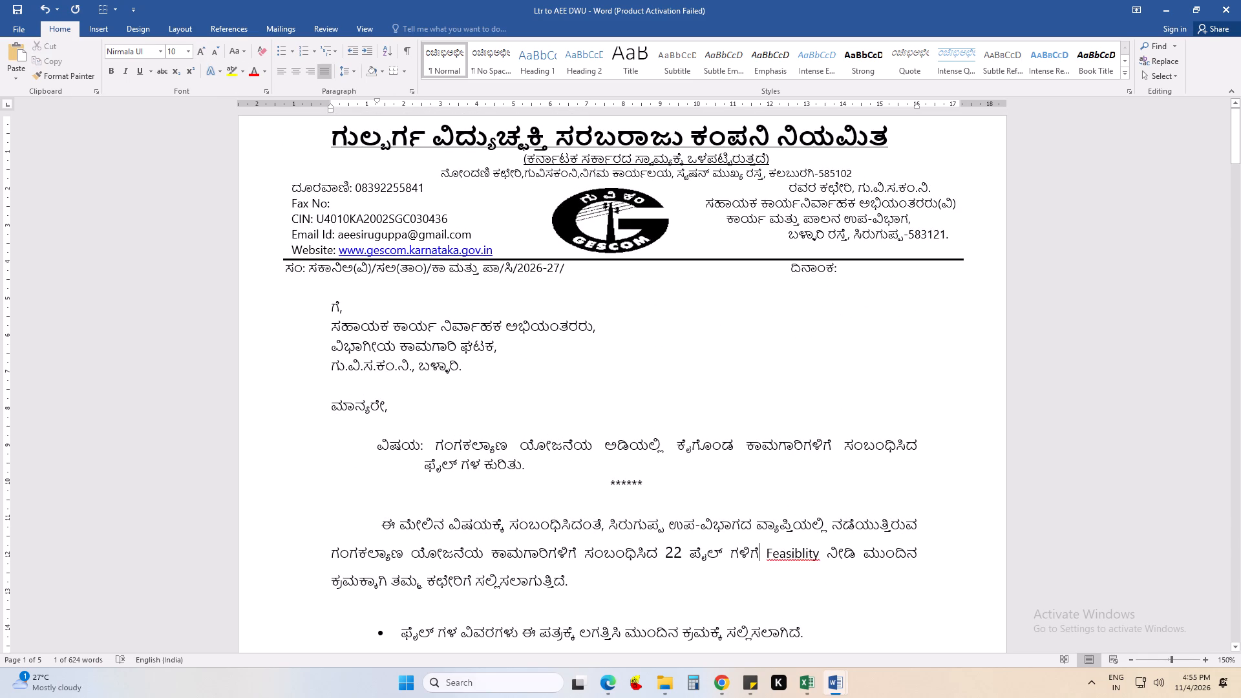
click(679, 545)
key(shift+Left)
key(shift+Left)
key(ctrl+b)
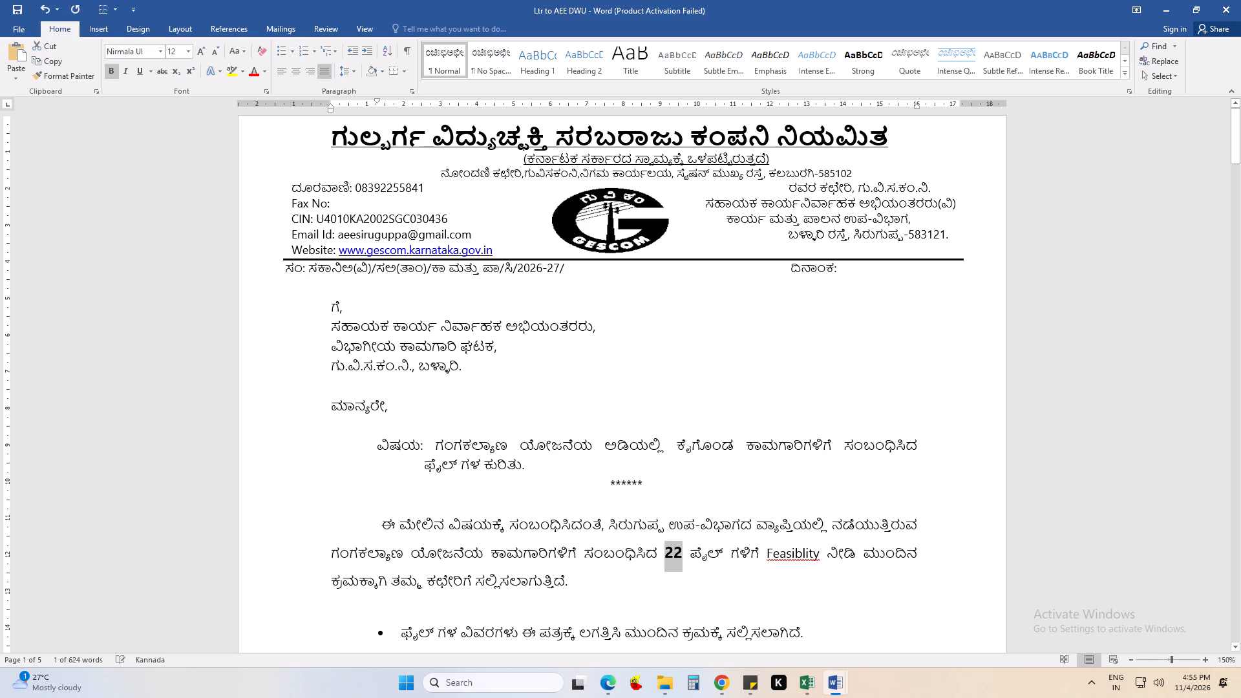
click(886, 605)
key(ctrl+s)
Review the first-page letter from the letterhead to the signature block and glance at the following page.
scroll(774, 589, down, 5)
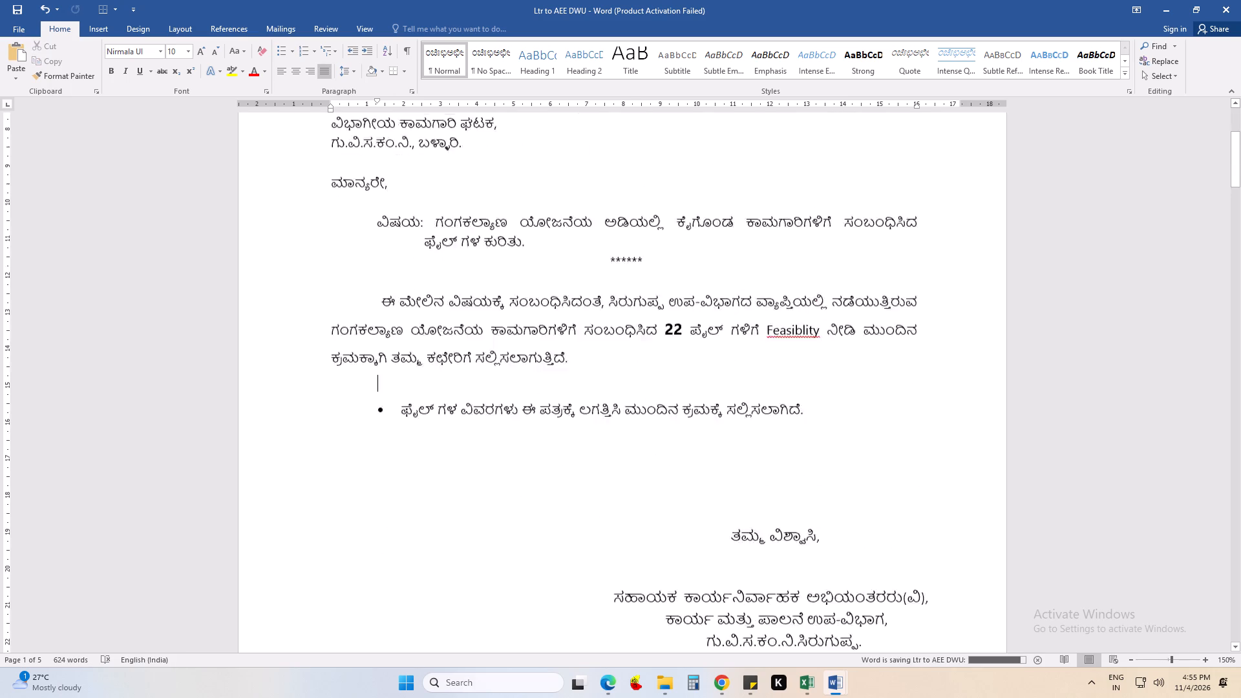
scroll(772, 587, down, 11)
scroll(778, 587, up, 7)
scroll(778, 587, down, 1)
scroll(778, 587, up, 9)
scroll(778, 587, down, 1)
scroll(778, 587, up, 3)
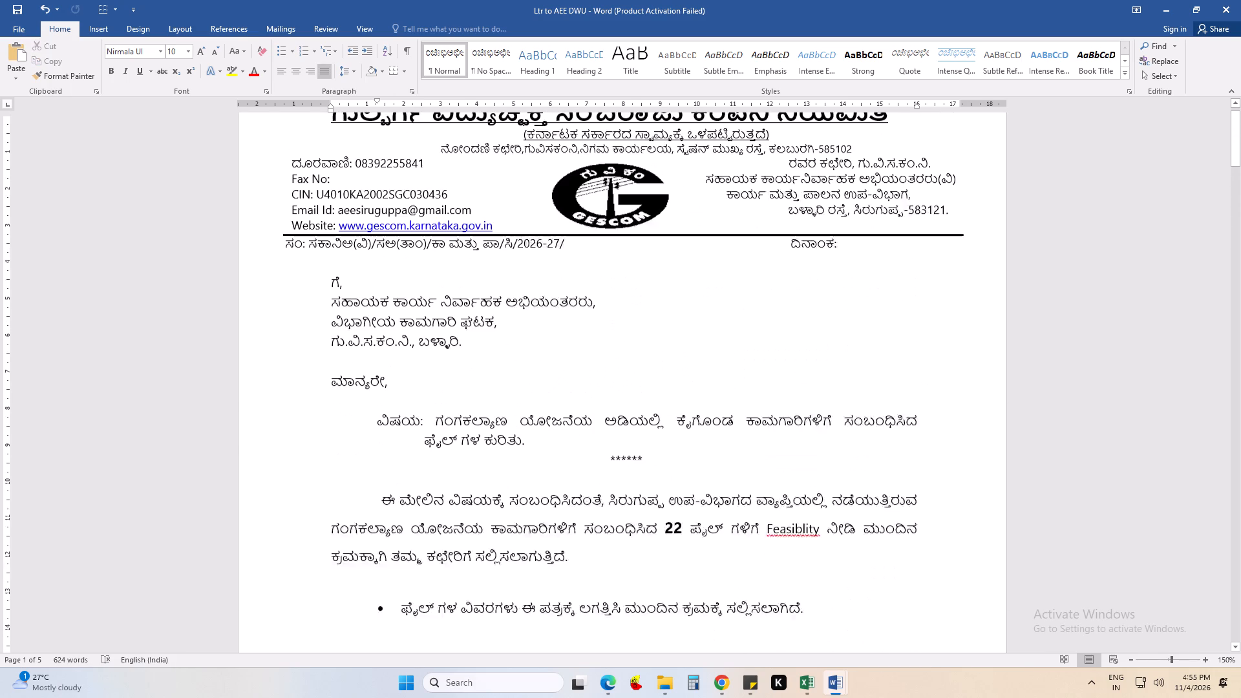
scroll(778, 587, up, 3)
scroll(767, 578, down, 4)
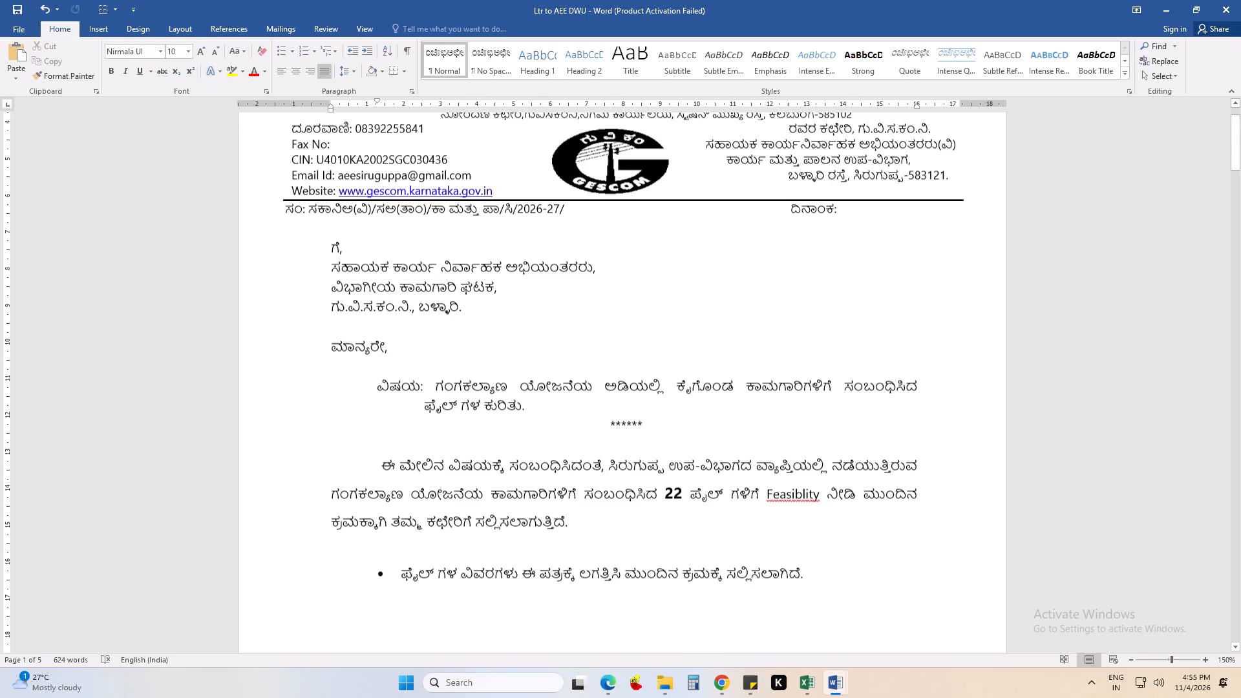
scroll(767, 575, down, 18)
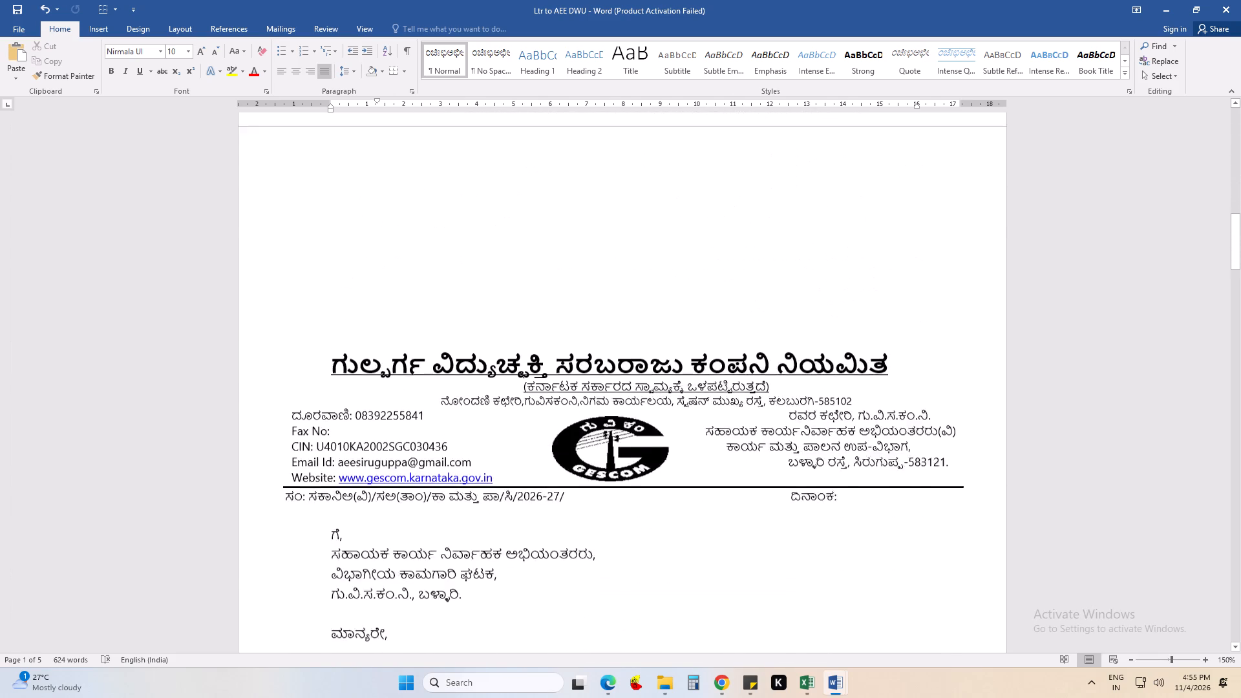
scroll(738, 595, up, 17)
scroll(738, 595, up, 8)
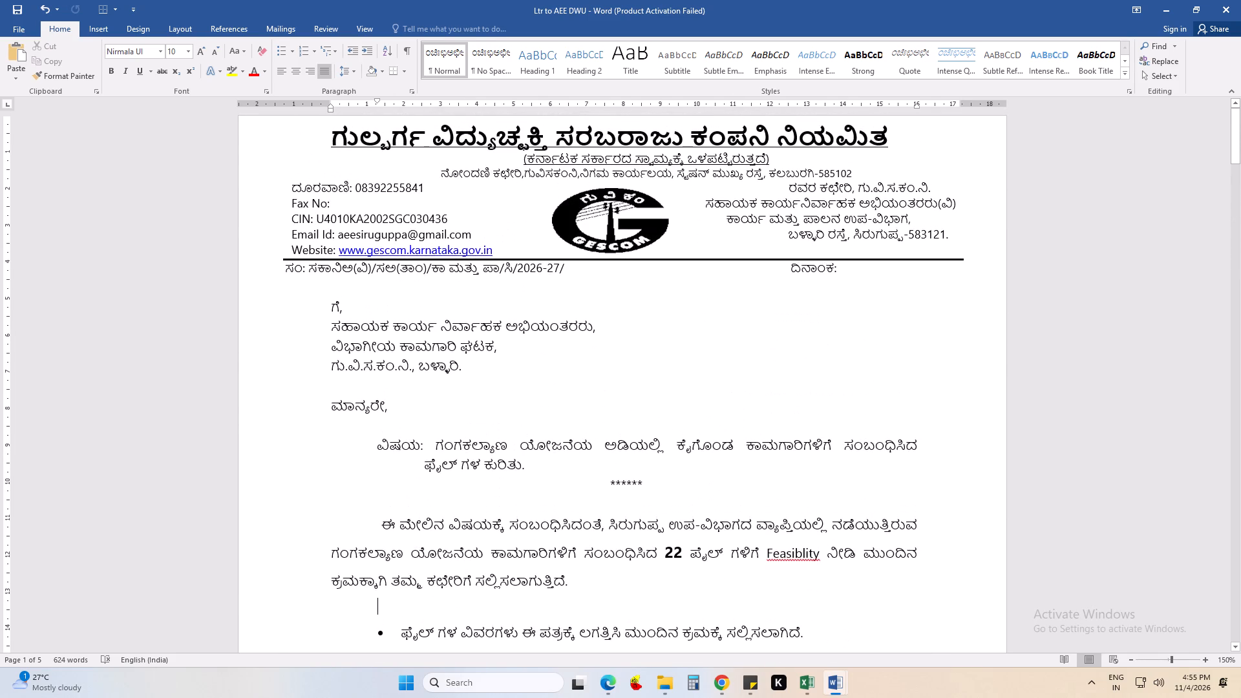
scroll(738, 595, up, 3)
Shift the first line of the signature block slightly right with five leading spaces and save the letter.
scroll(737, 595, down, 13)
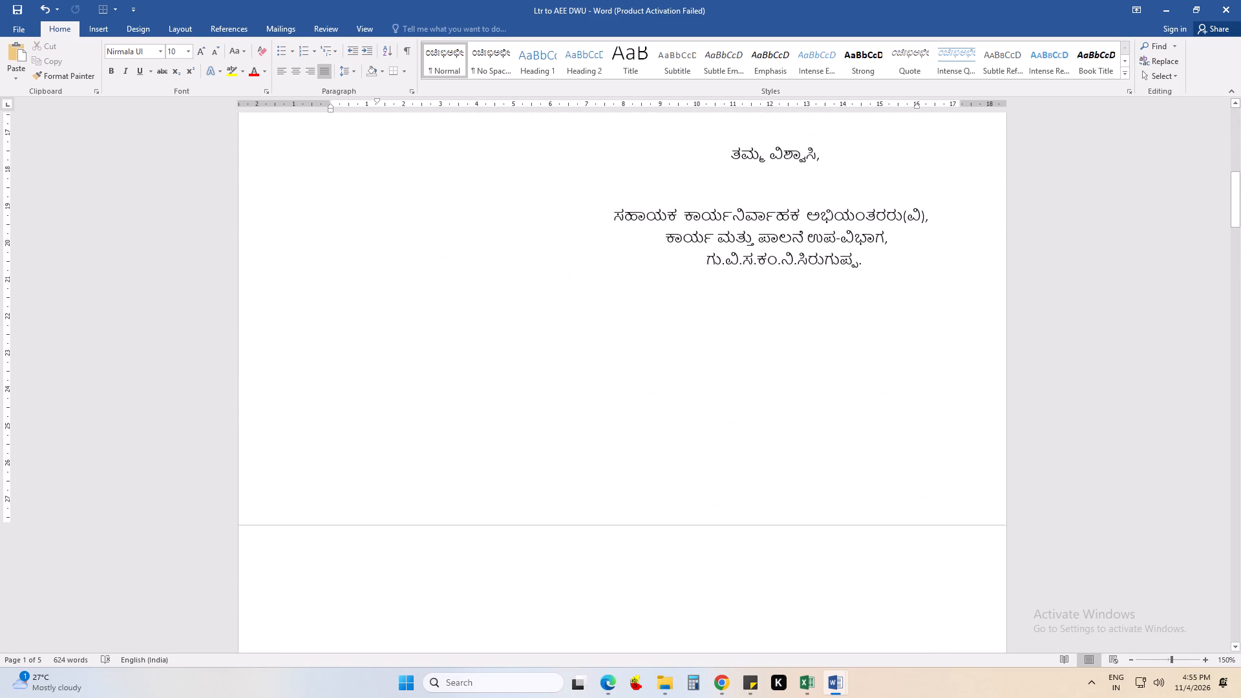
click(612, 212)
key(space)
key(space)
key(space)
key(space)
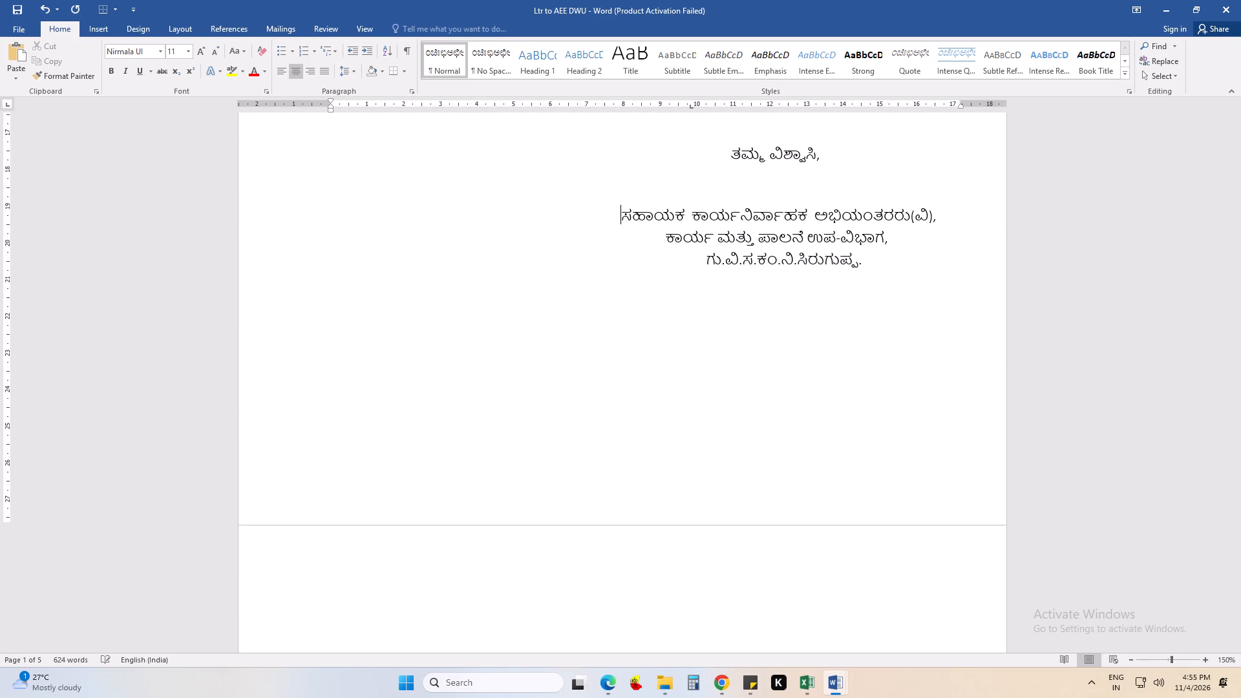
key(space)
key(ctrl+s)
scroll(847, 233, up, 4)
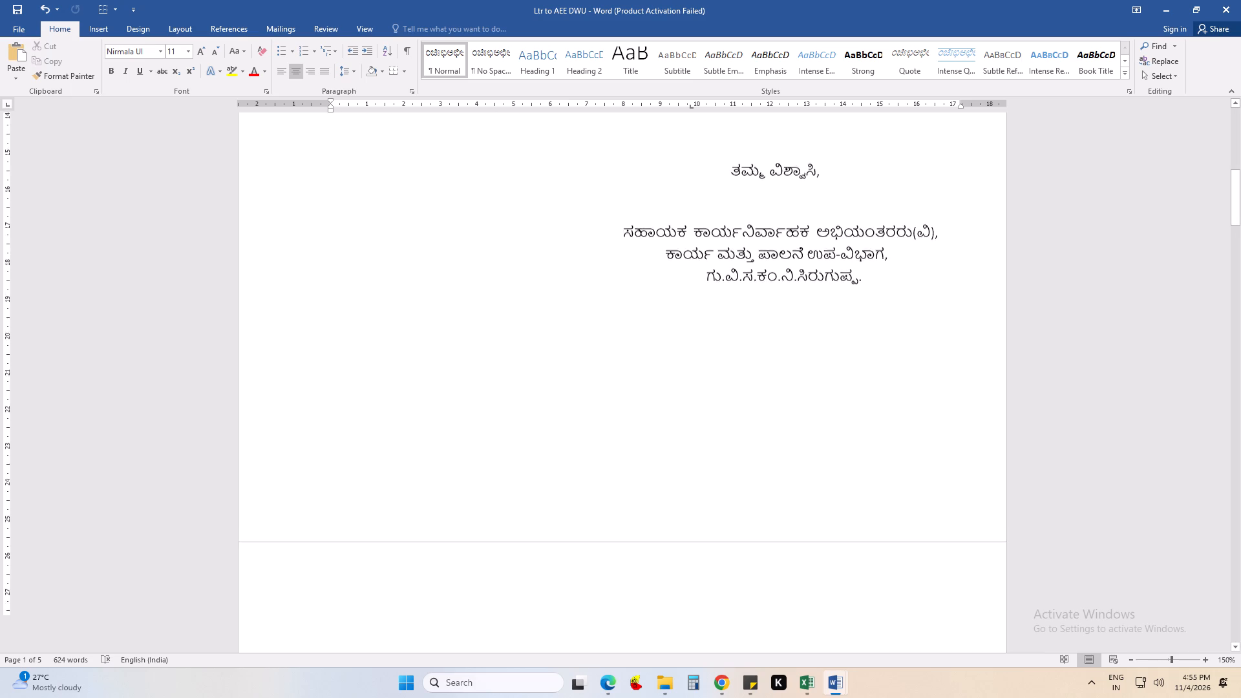
scroll(847, 233, up, 2)
scroll(710, 242, up, 2)
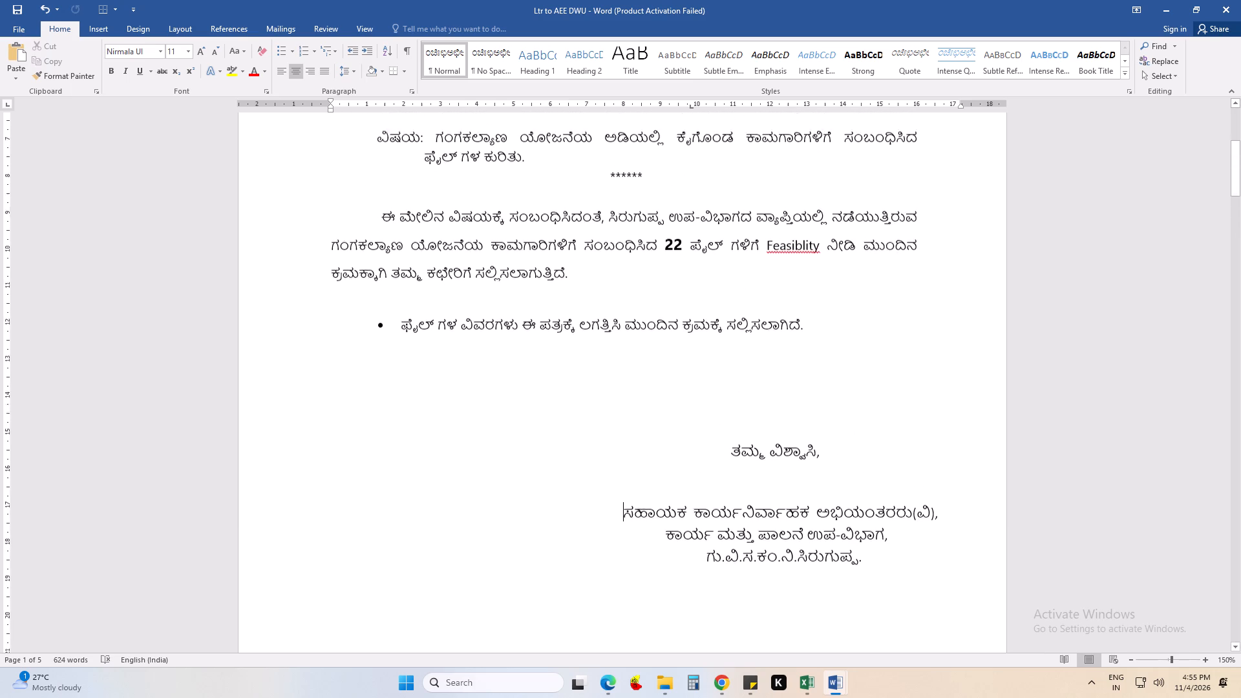
scroll(710, 242, up, 10)
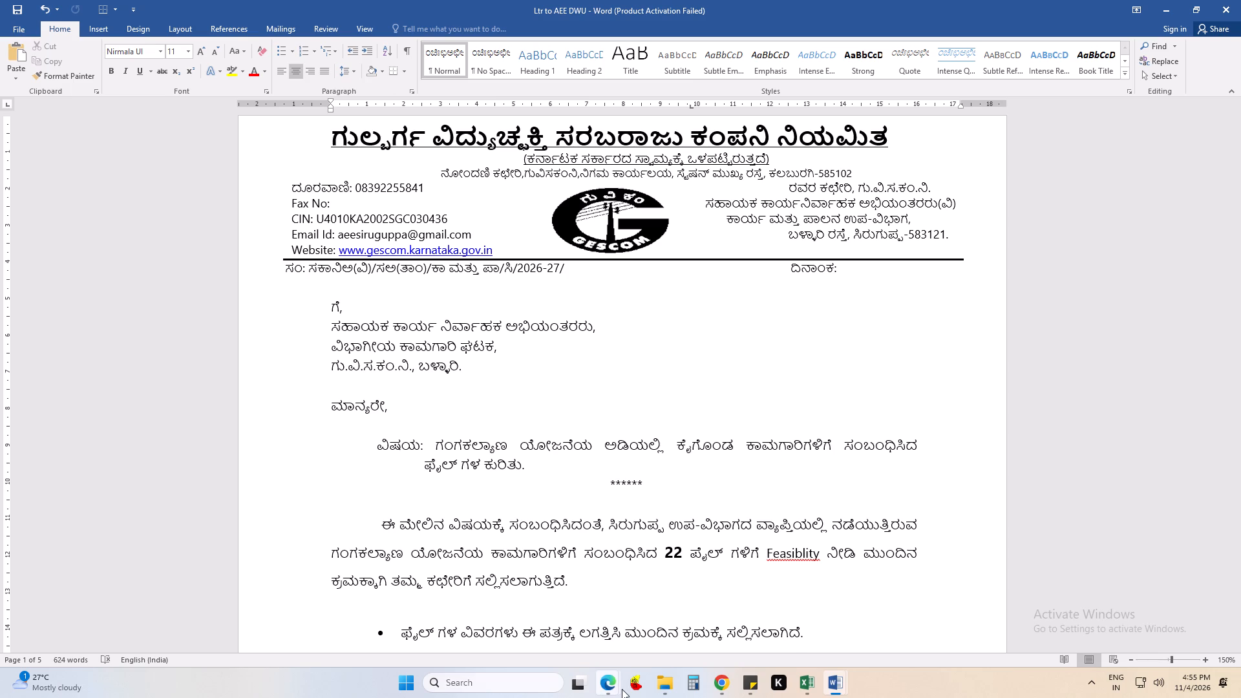
Switch back to the case page in Edge and keep waiting for it to respond.
click(611, 631)
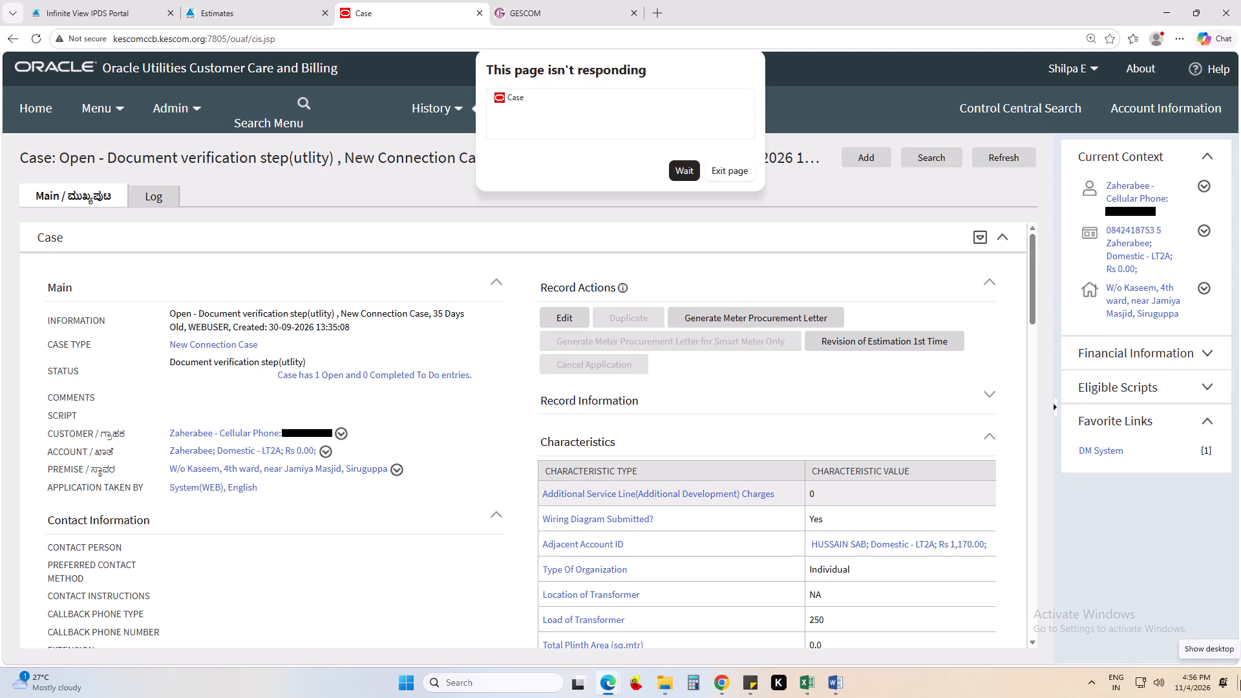
click(685, 171)
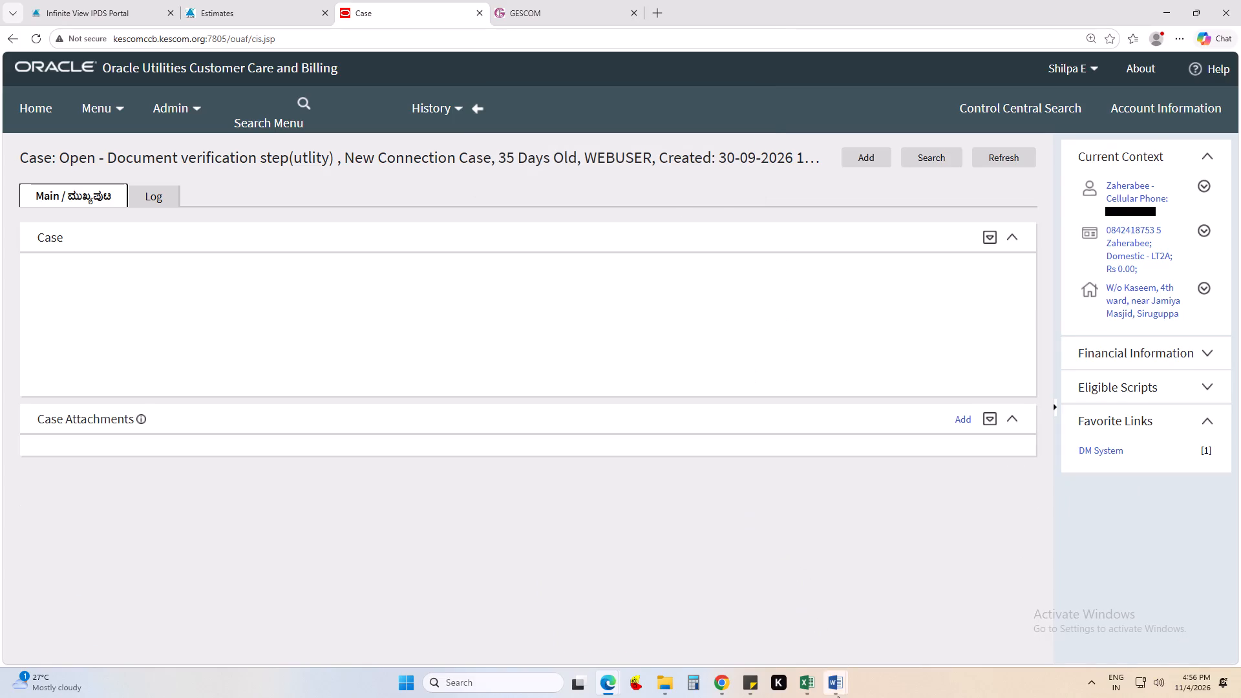
Return to the letter in Word and print only page 1 on the HP Laser 1003-1008, increasing the number of copies.
click(838, 696)
click(867, 622)
scroll(572, 340, down, 2)
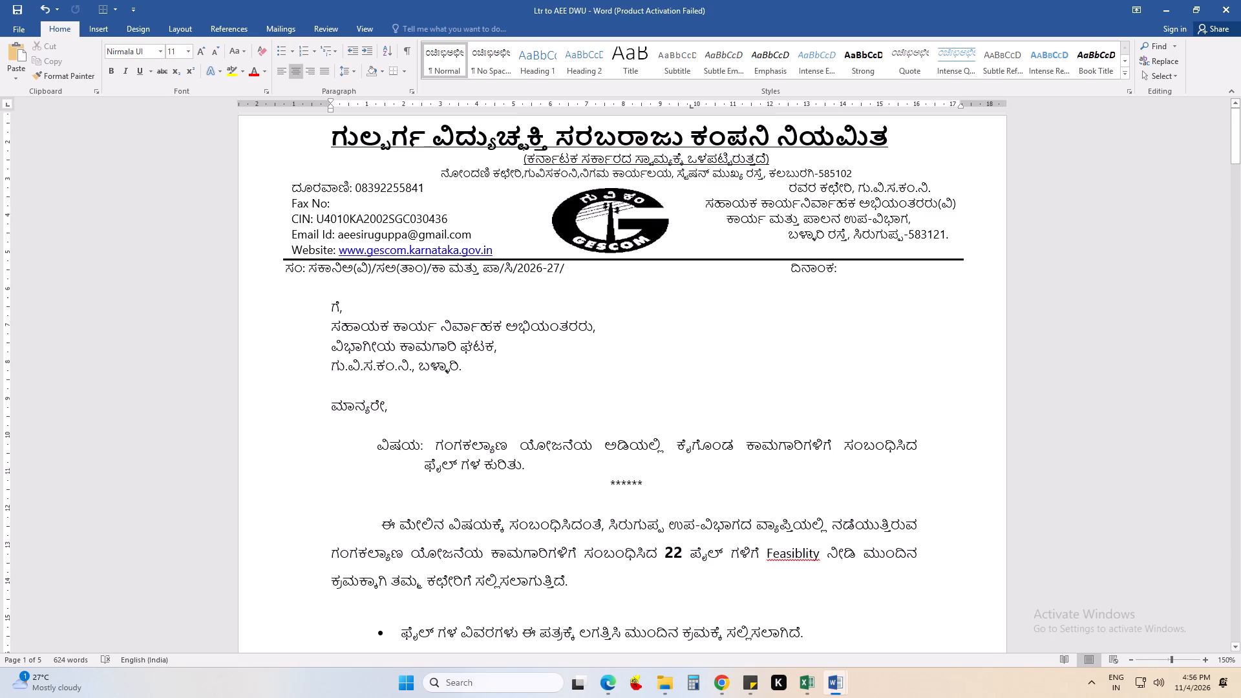
scroll(573, 339, down, 3)
key(ctrl+p)
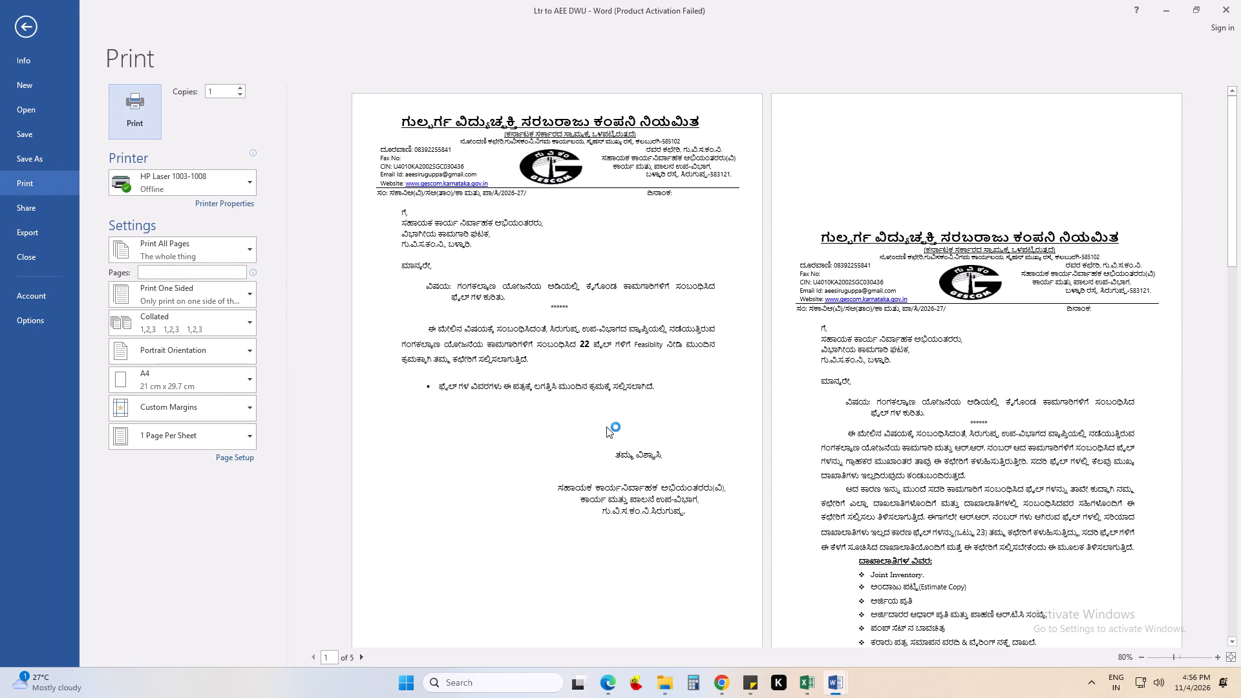
click(173, 269)
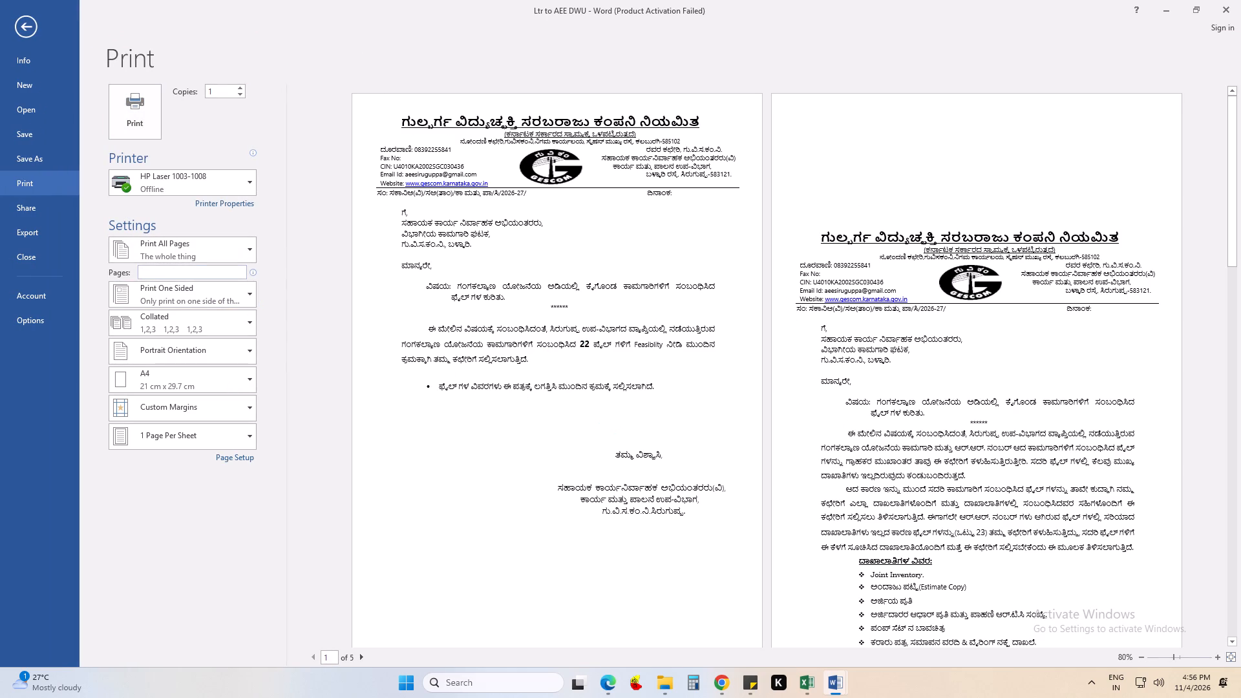
key(1)
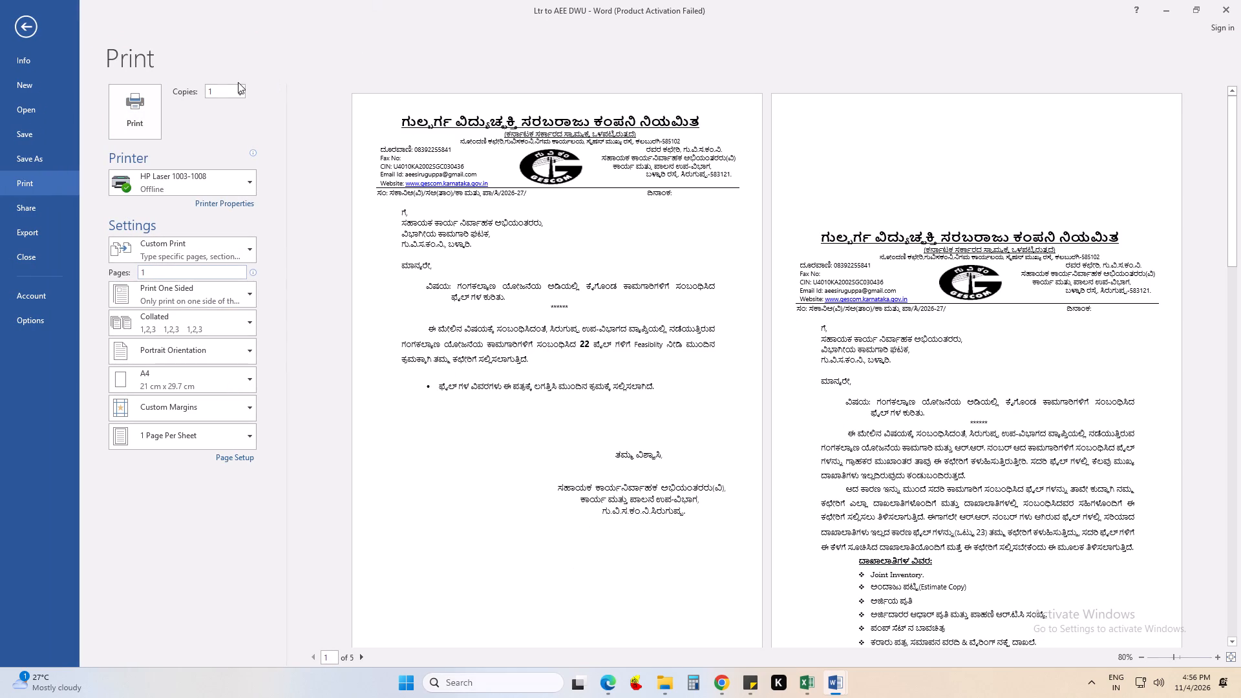
click(241, 85)
click(222, 122)
click(145, 105)
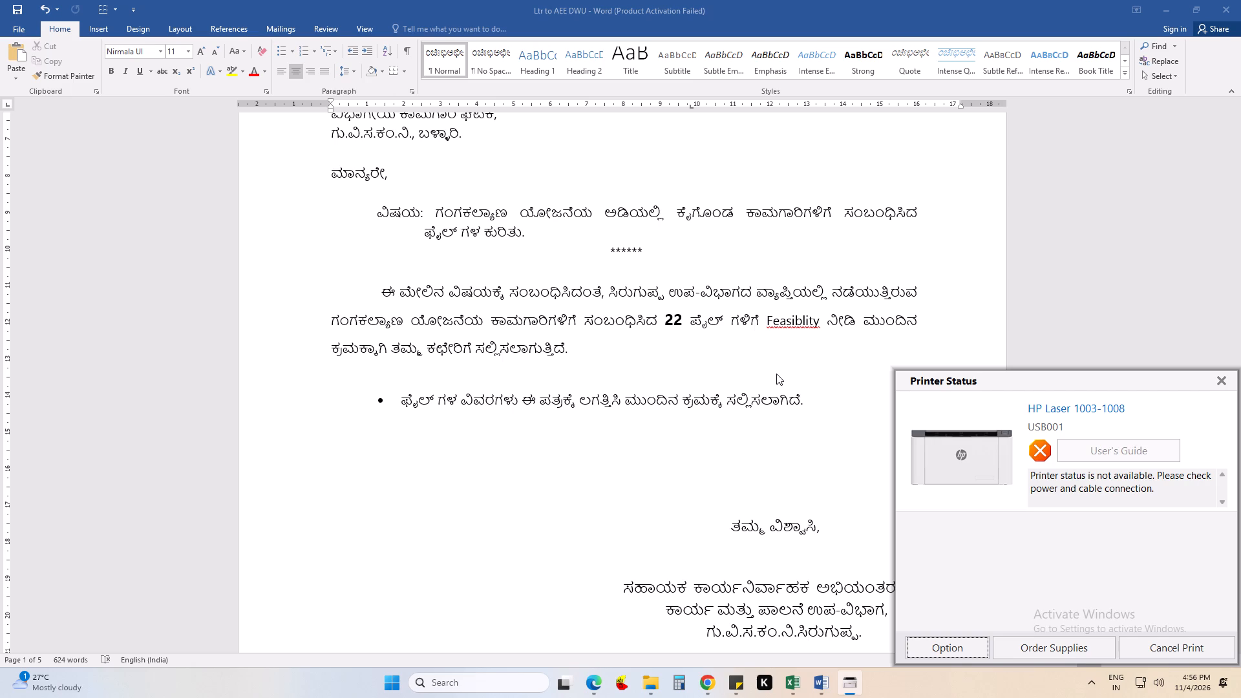
click(735, 359)
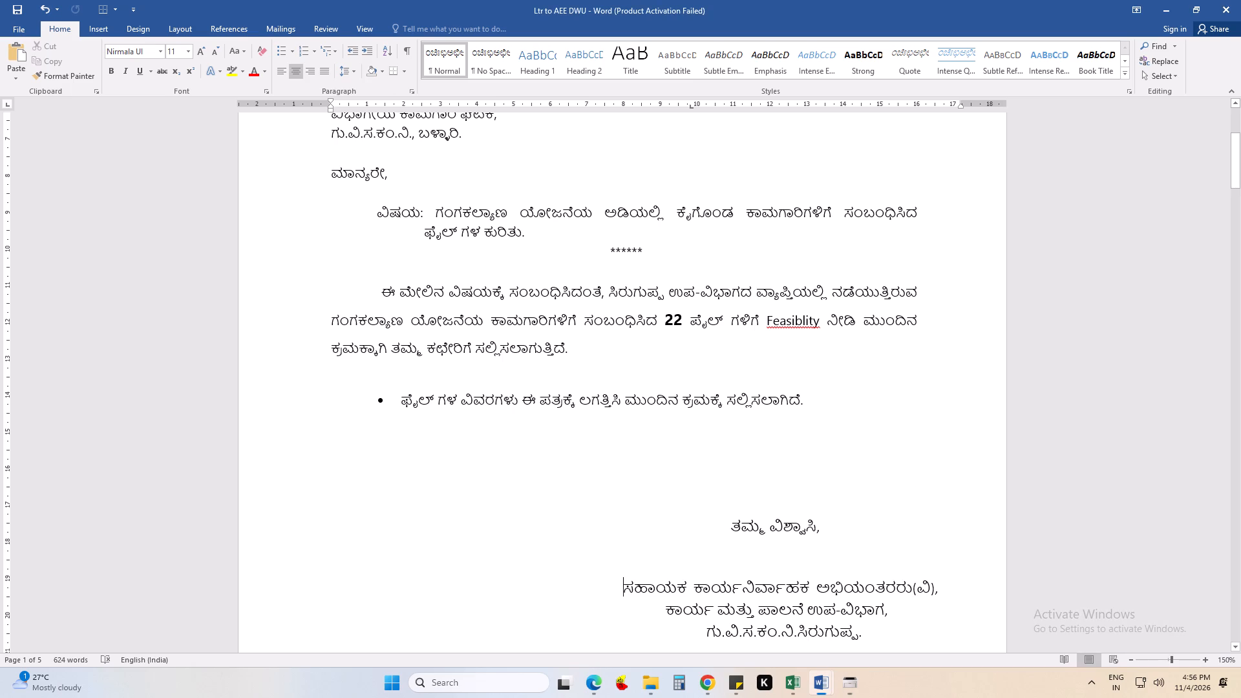
Open the OM kannada document from the Om letters folder inside Girireddy's Kannada CL folder and dismiss the activation notice.
click(653, 675)
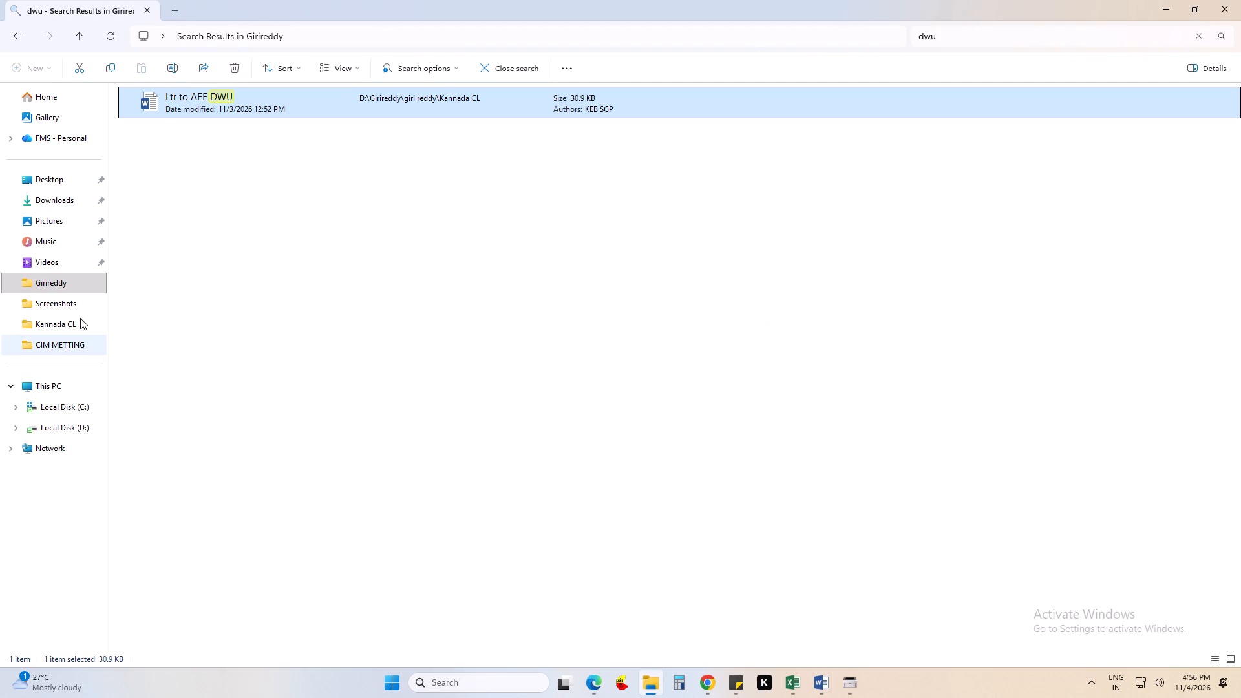
click(76, 282)
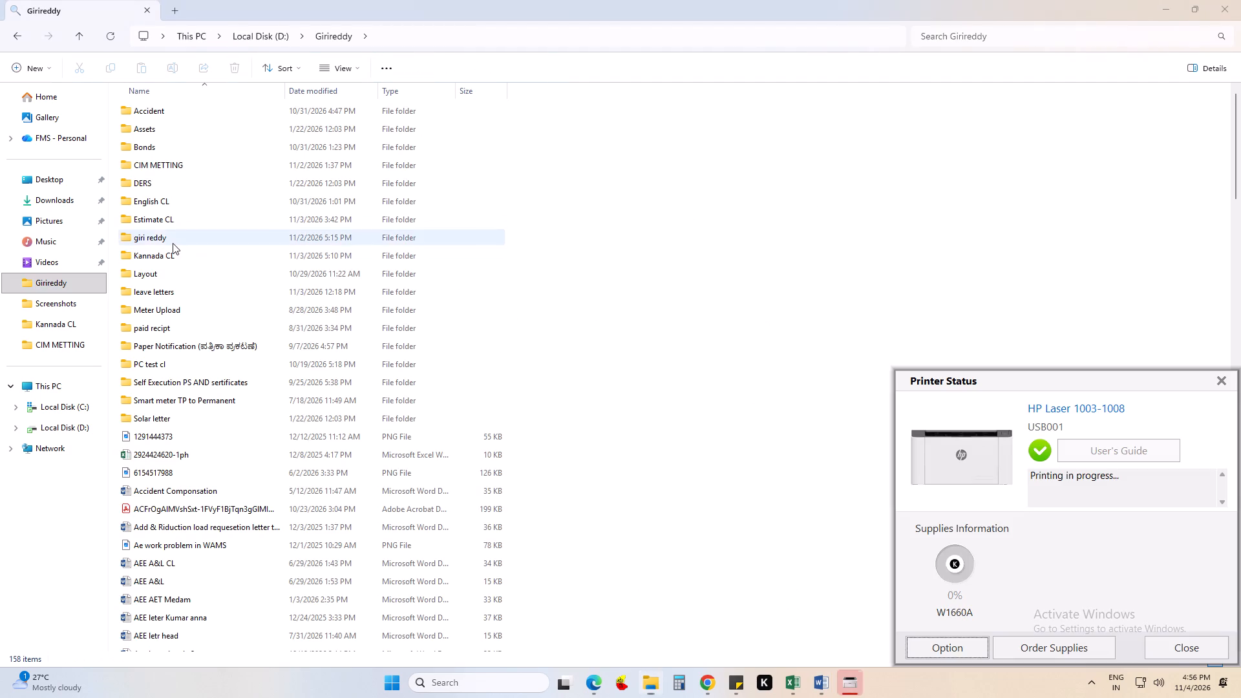
double_click(173, 251)
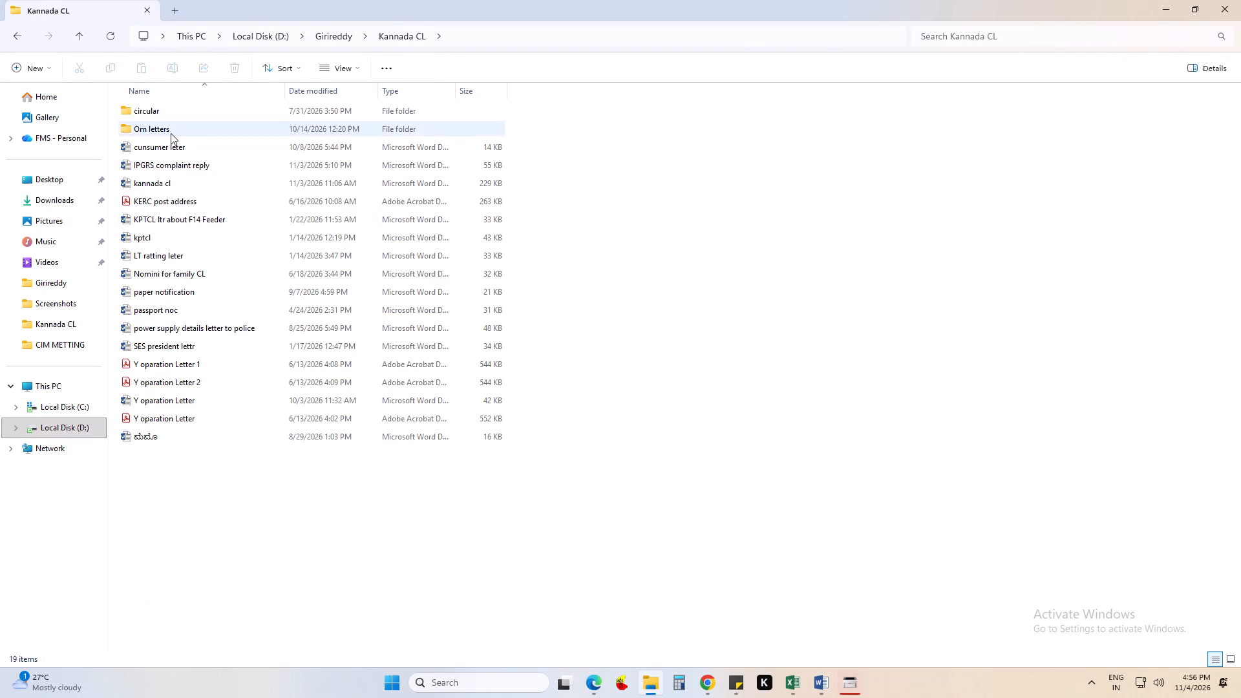
double_click(171, 133)
double_click(187, 149)
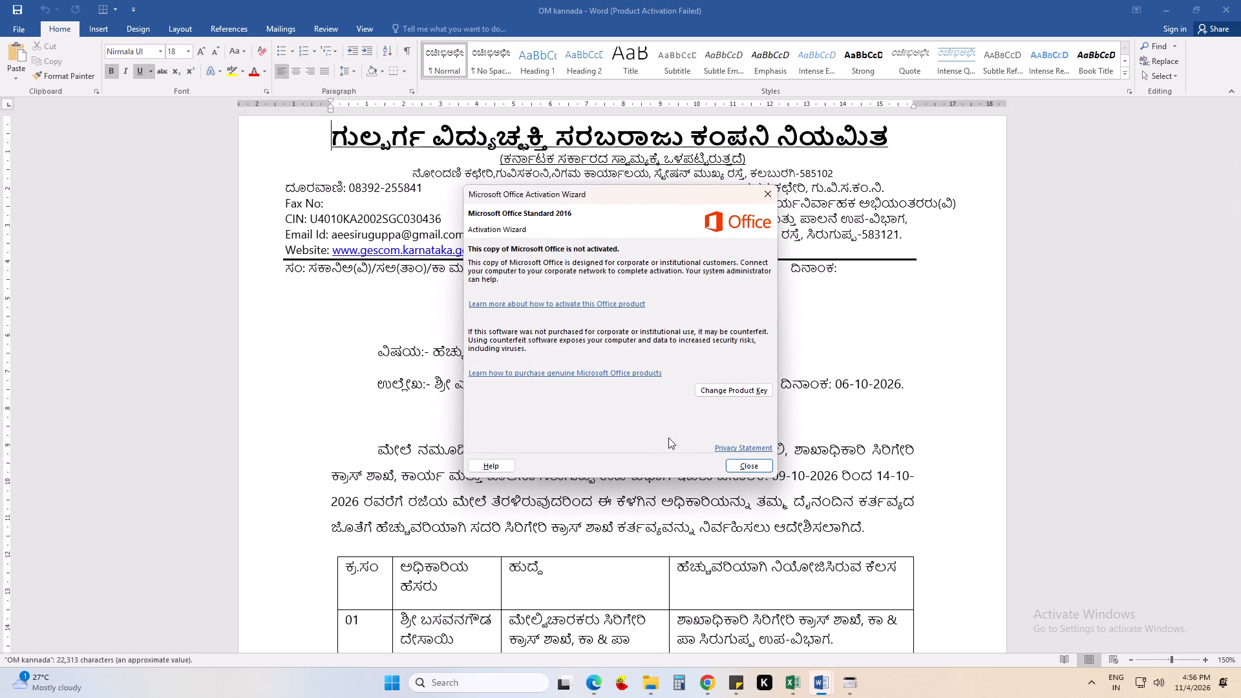
click(754, 469)
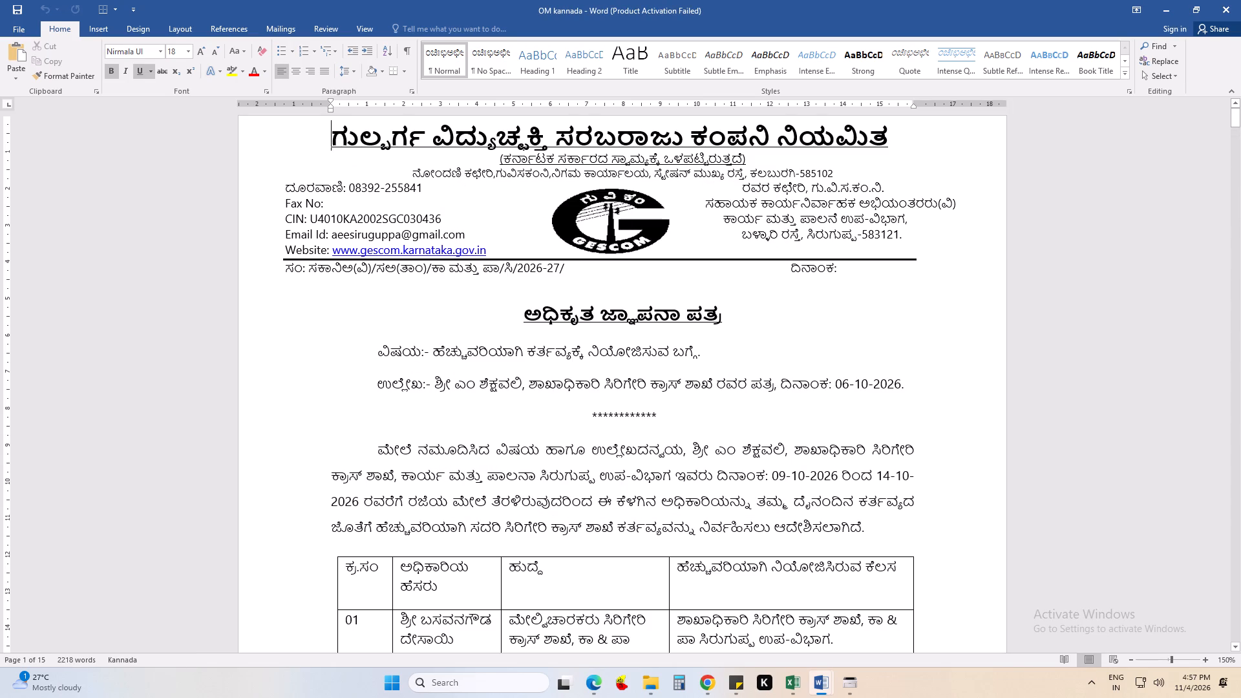
Duplicate the whole first memo at the start of the document and push the original onto the following page with four blank lines.
drag(330, 139, 383, 607)
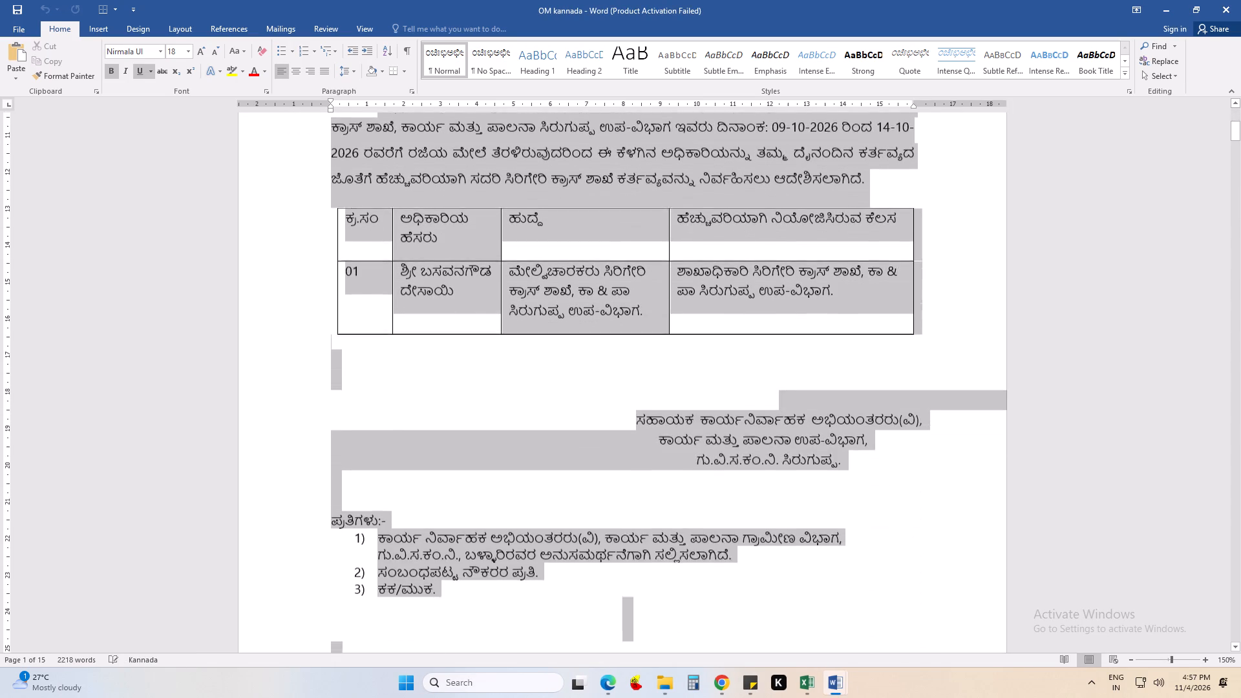
drag(383, 607, 440, 567)
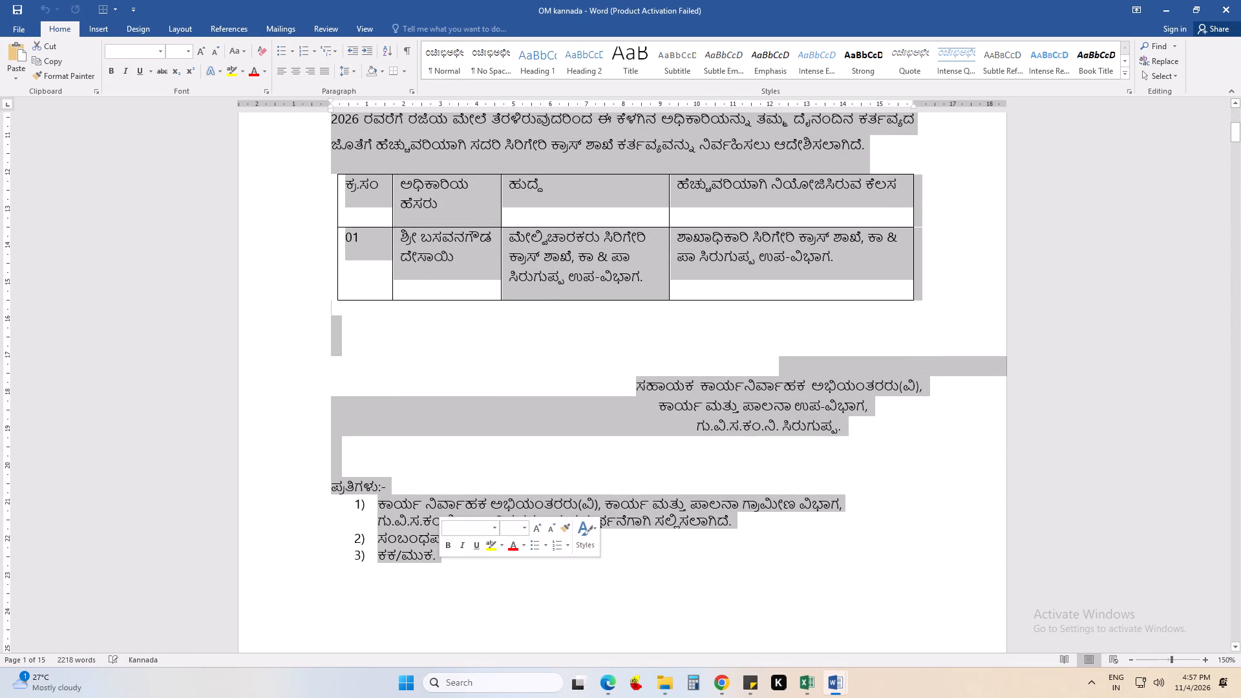
key(ctrl+c)
scroll(525, 333, up, 13)
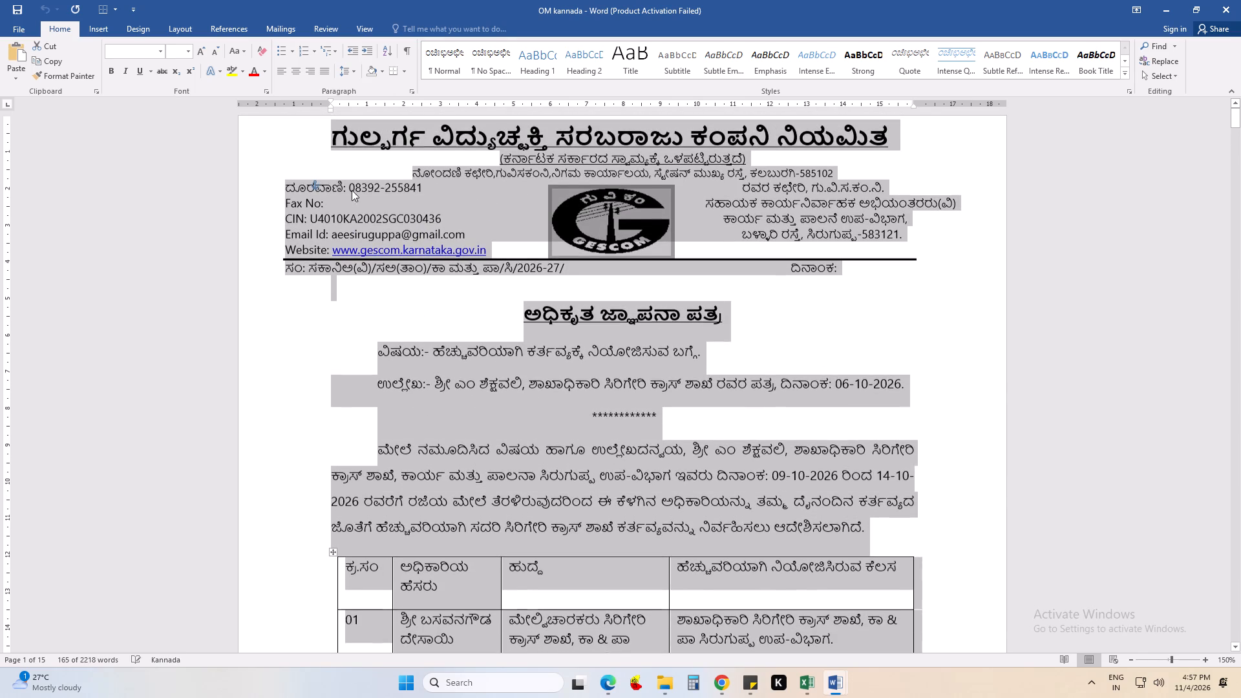
click(333, 135)
key(ctrl+v)
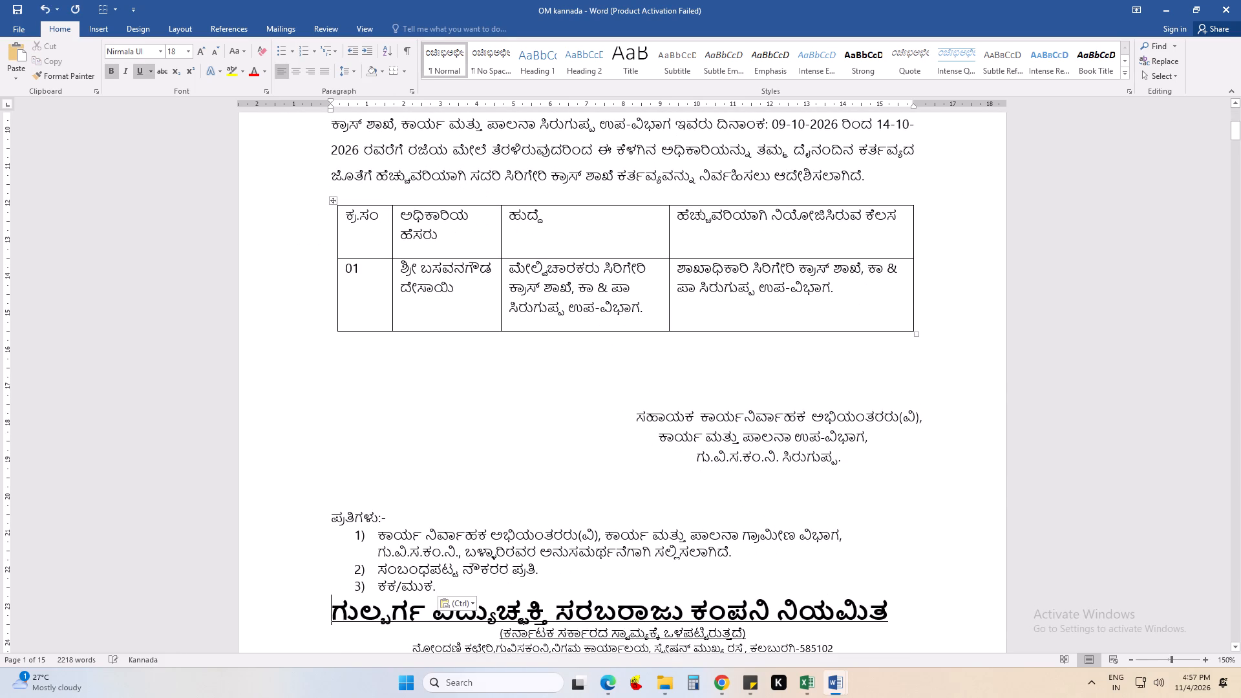
key(Return)
key(Return)
key(Return)
key(Return)
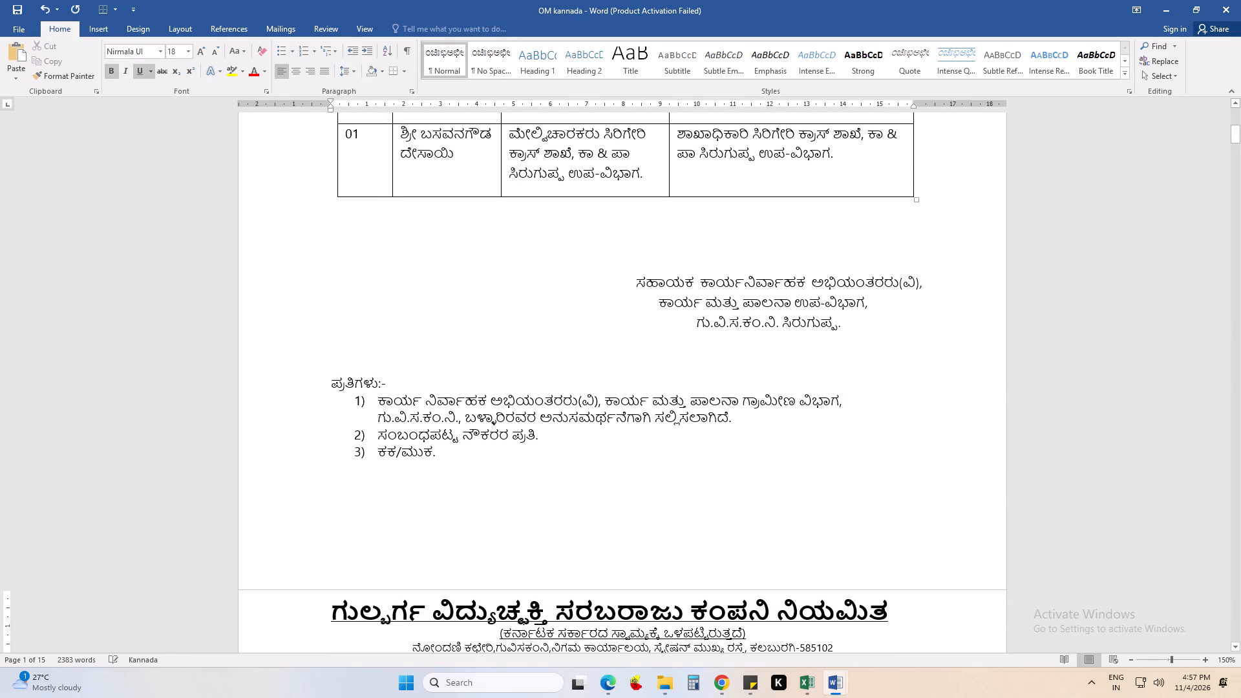
Delete the officer's name, designation and Sirigeri Cross wording after ಶ್ರೀ in the new memo's reference line (ಉಲ್ಲೇಖ).
scroll(383, 180, up, 10)
scroll(383, 182, down, 1)
scroll(383, 182, up, 1)
scroll(593, 294, up, 5)
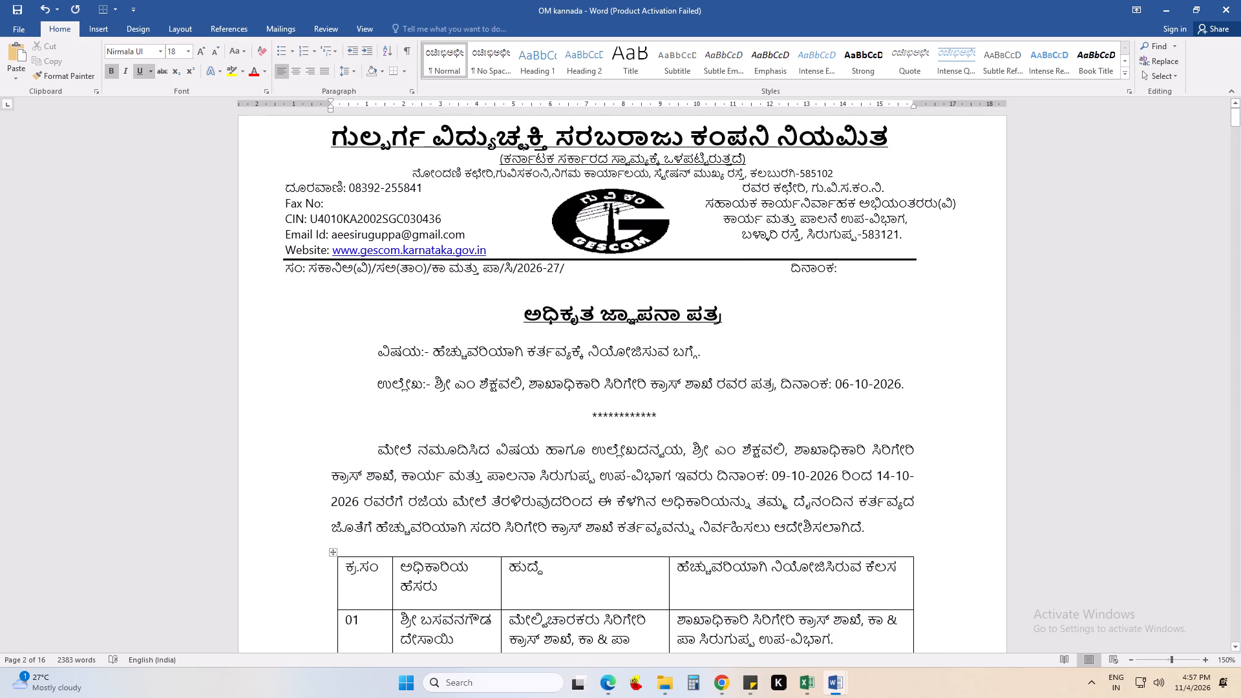
click(441, 385)
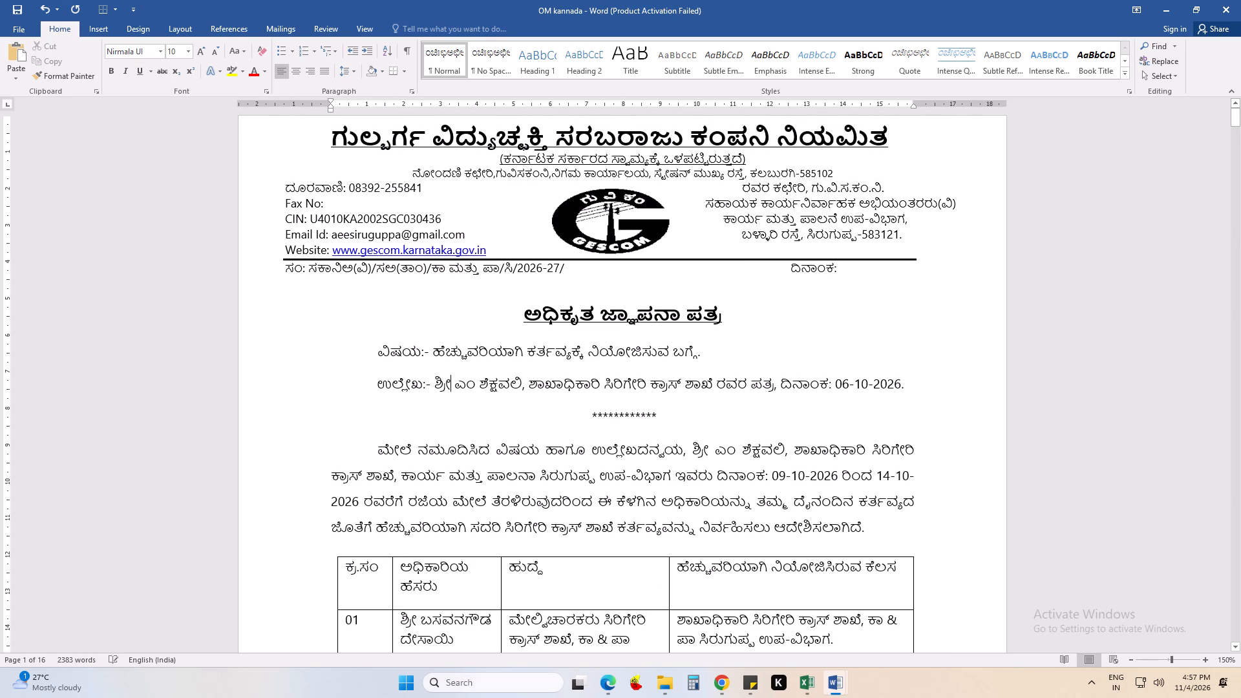
key(Right)
key(shift+Right)
key(shift+Right)
key(shift+Right)
key(shift+Right)
key(shift+Right)
key(shift+Right)
key(shift+Right)
key(shift+Right)
key(shift+Right)
key(shift+Right)
key(shift+Right)
key(shift+Right)
key(shift+Right)
key(shift+Right)
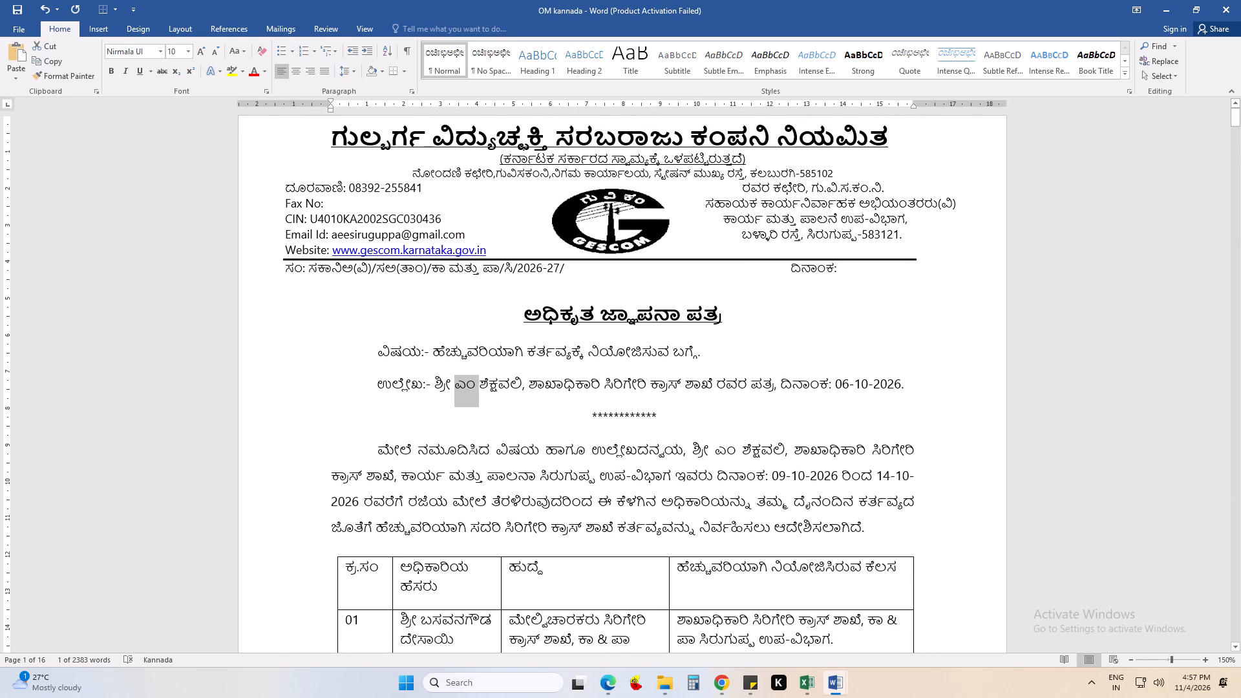
key(shift+Right)
key(shift+Right)
key(shift+Right)
key(shift+Right)
key(shift+Right)
key(shift+Right)
key(shift+Right)
key(shift+Right)
key(shift+Right)
key(shift+Right)
key(shift+Right)
key(shift+Right)
key(shift+Right)
key(shift+Right)
key(shift+Right)
key(shift+Right)
key(shift+Right)
key(shift+Right)
key(shift+Right)
key(shift+Right)
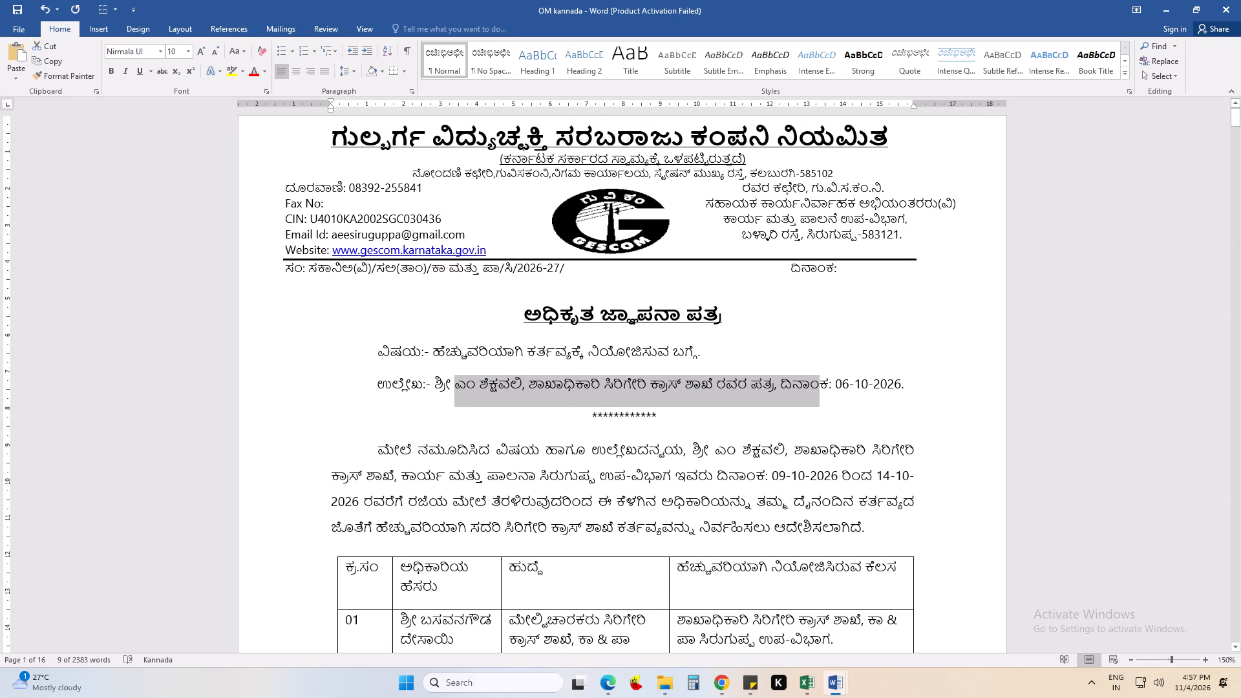
key(shift+Left)
key(shift+Left)
key(shift+Left)
key(shift+Left)
key(shift+Left)
key(shift+Left)
key(shift+Left)
key(shift+Left)
key(shift+Left)
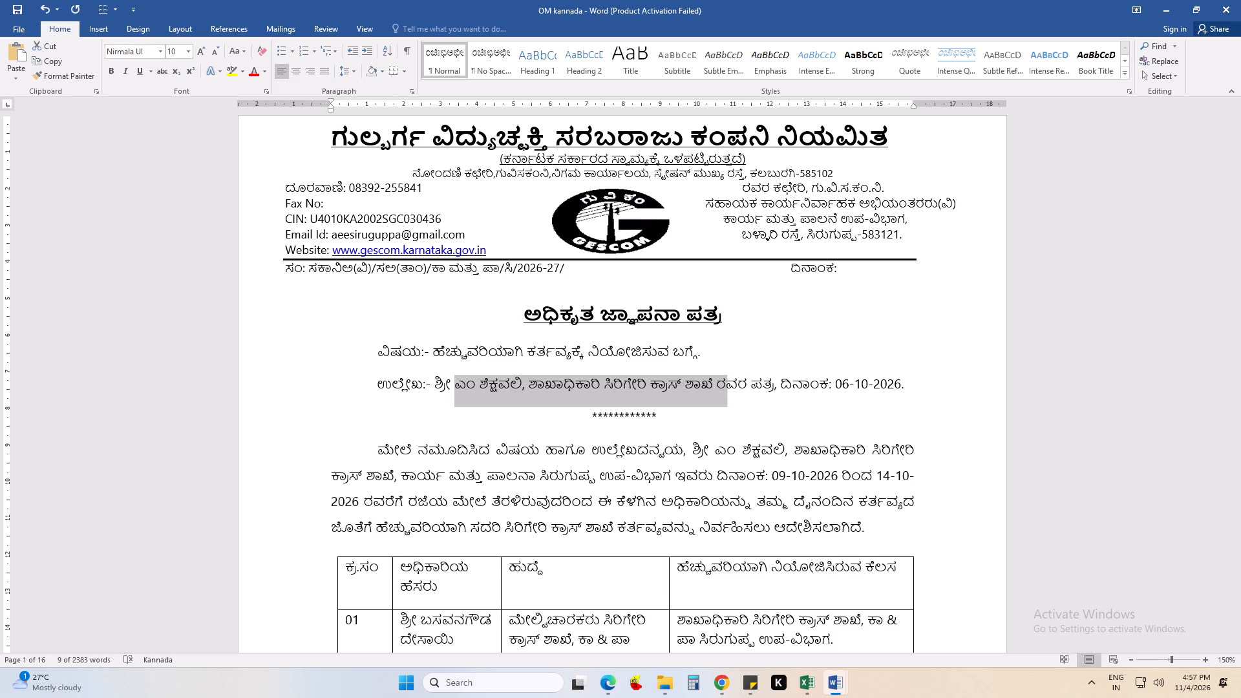
key(shift+Left)
key(shift+Left)
key(shift+Left)
key(shift+Left)
key(shift+Left)
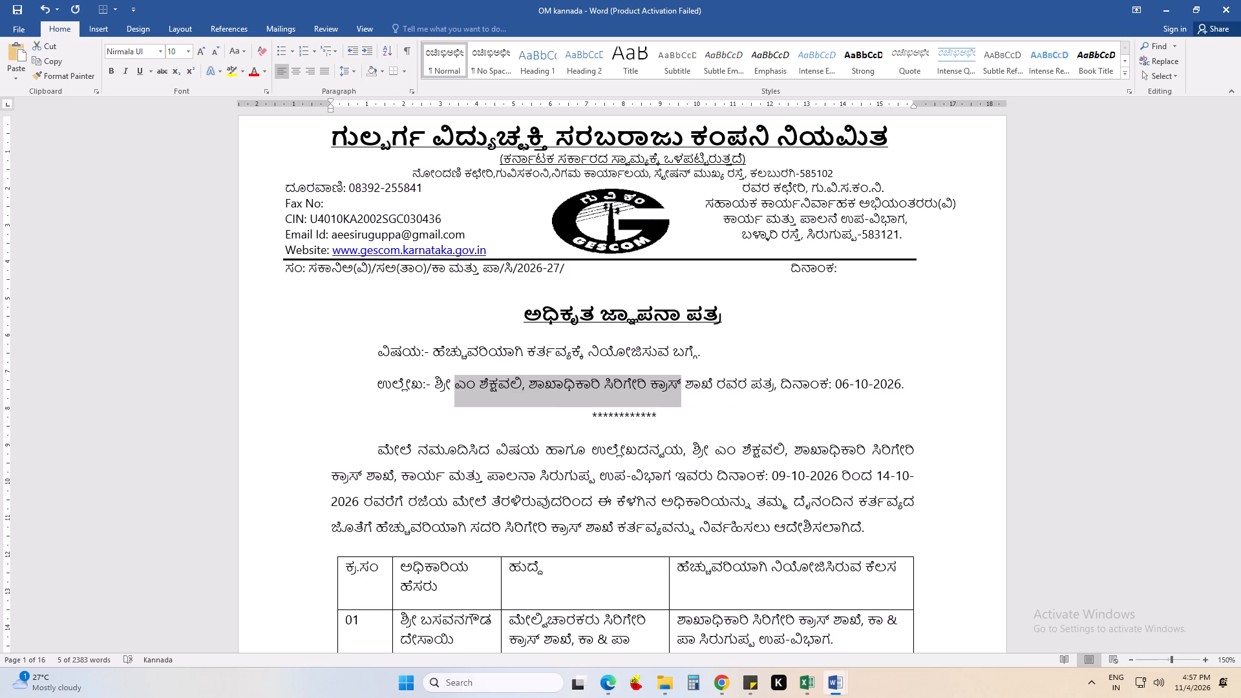
key(Delete)
Open the AET to AE Om letter document from the Om letters folder and dismiss the activation notice.
click(664, 684)
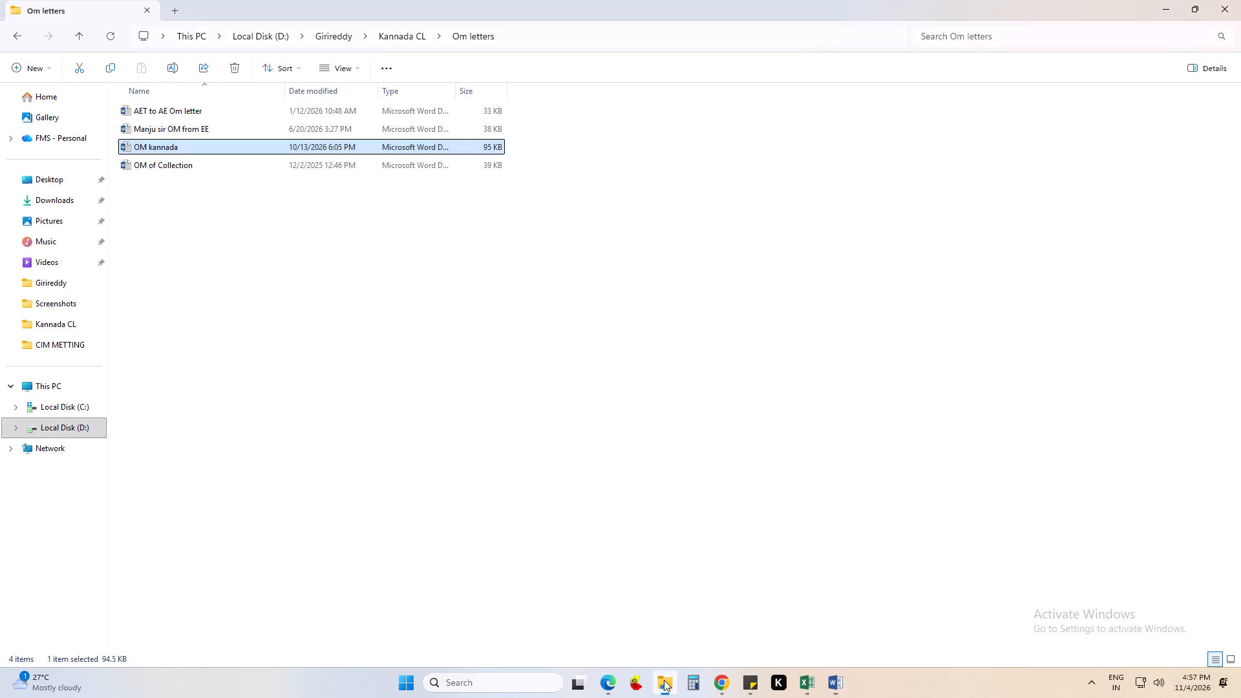
double_click(182, 114)
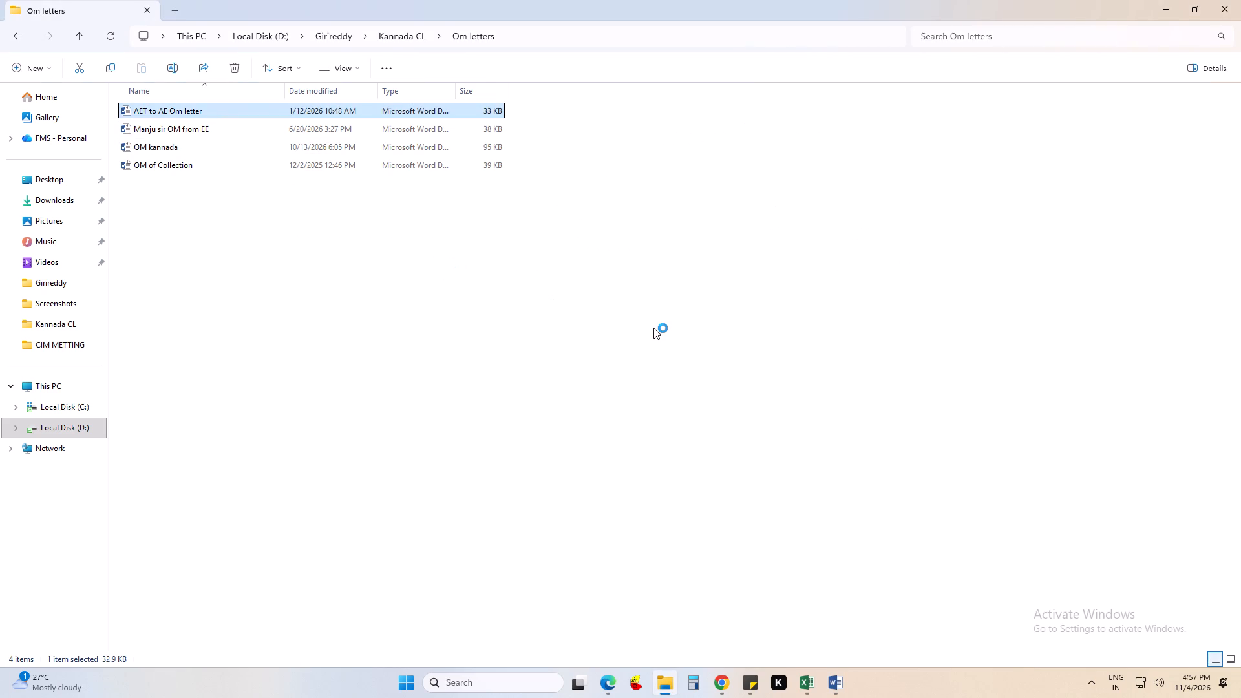
scroll(823, 336, up, 17)
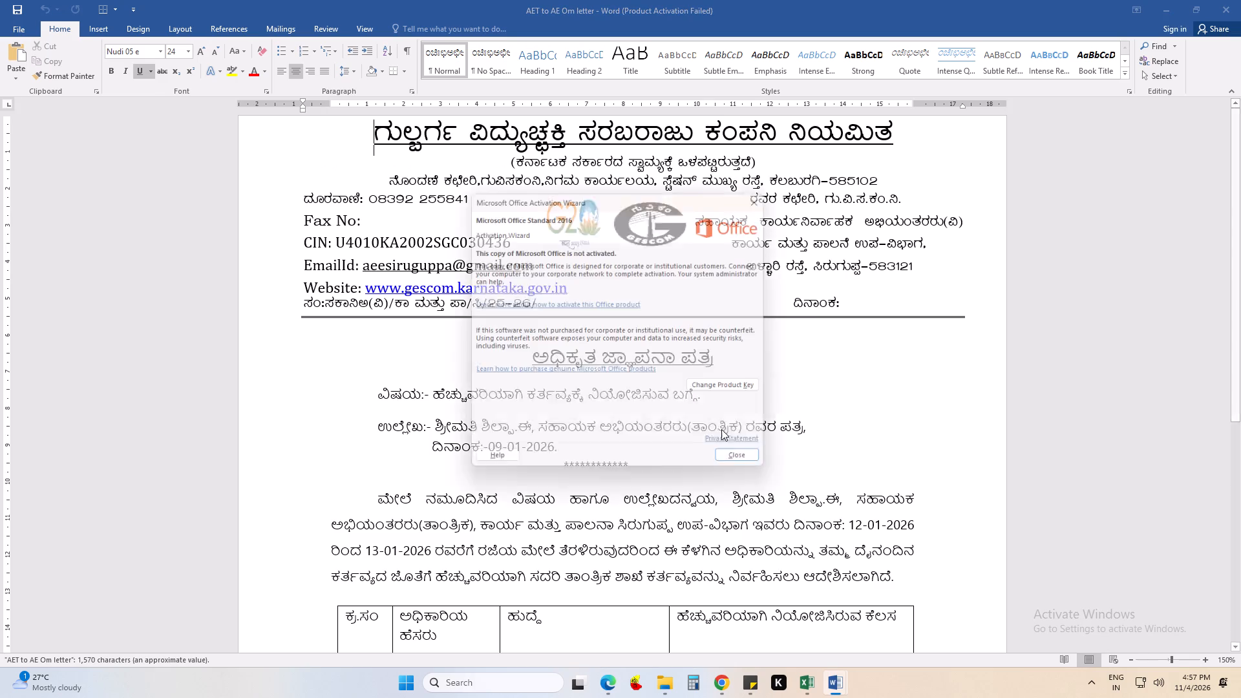
click(756, 472)
Copy the officer's name from row 01 of this memo's table into OM kannada's reference line after ಶ್ರೀ, removing the extra line break.
scroll(708, 482, down, 4)
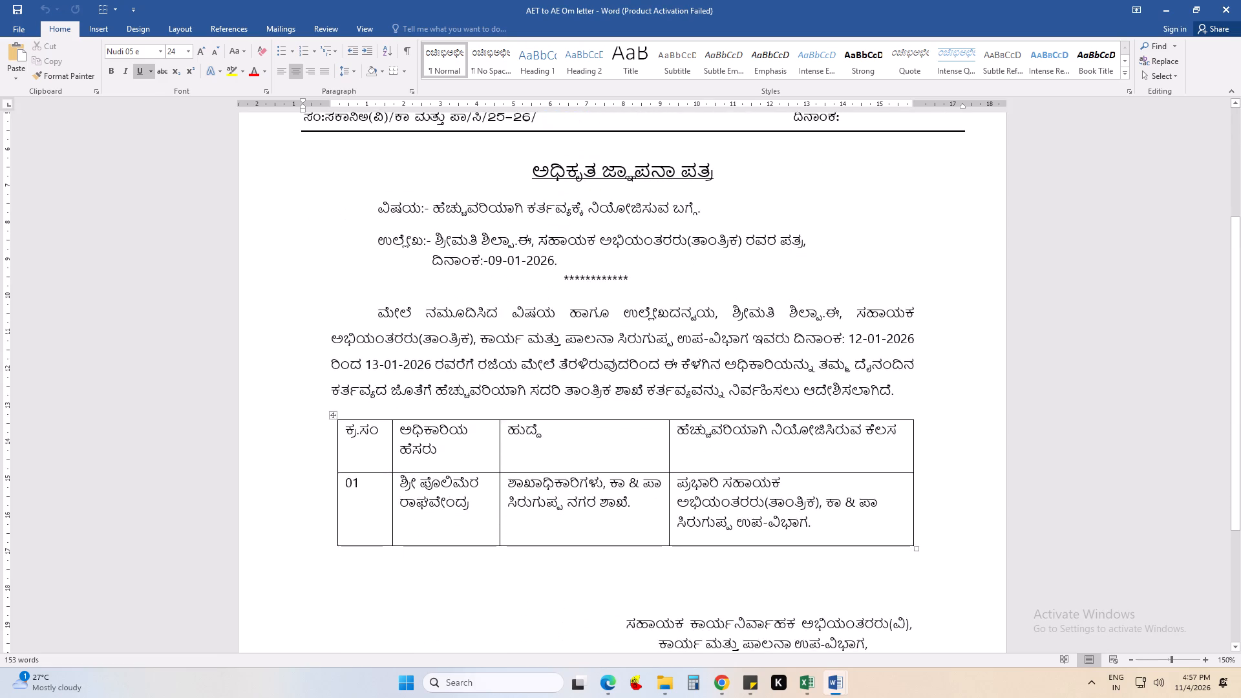
scroll(708, 482, down, 19)
scroll(635, 483, up, 11)
scroll(637, 476, down, 1)
scroll(637, 476, up, 6)
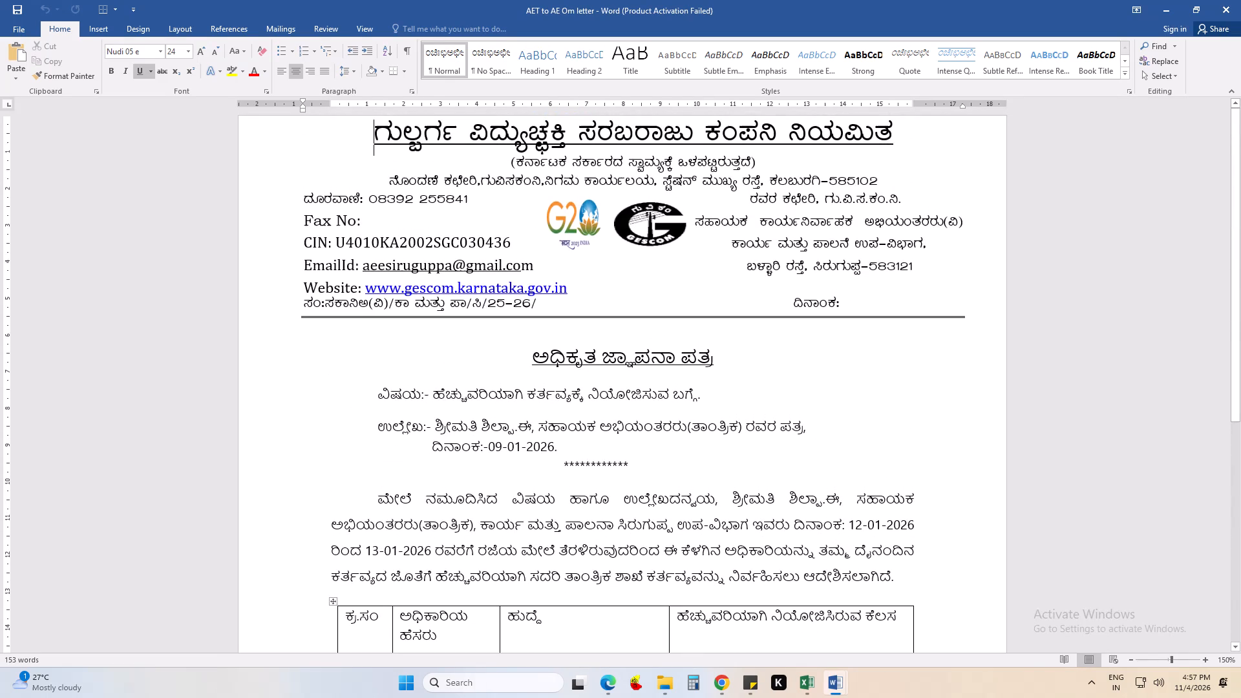
scroll(618, 484, down, 3)
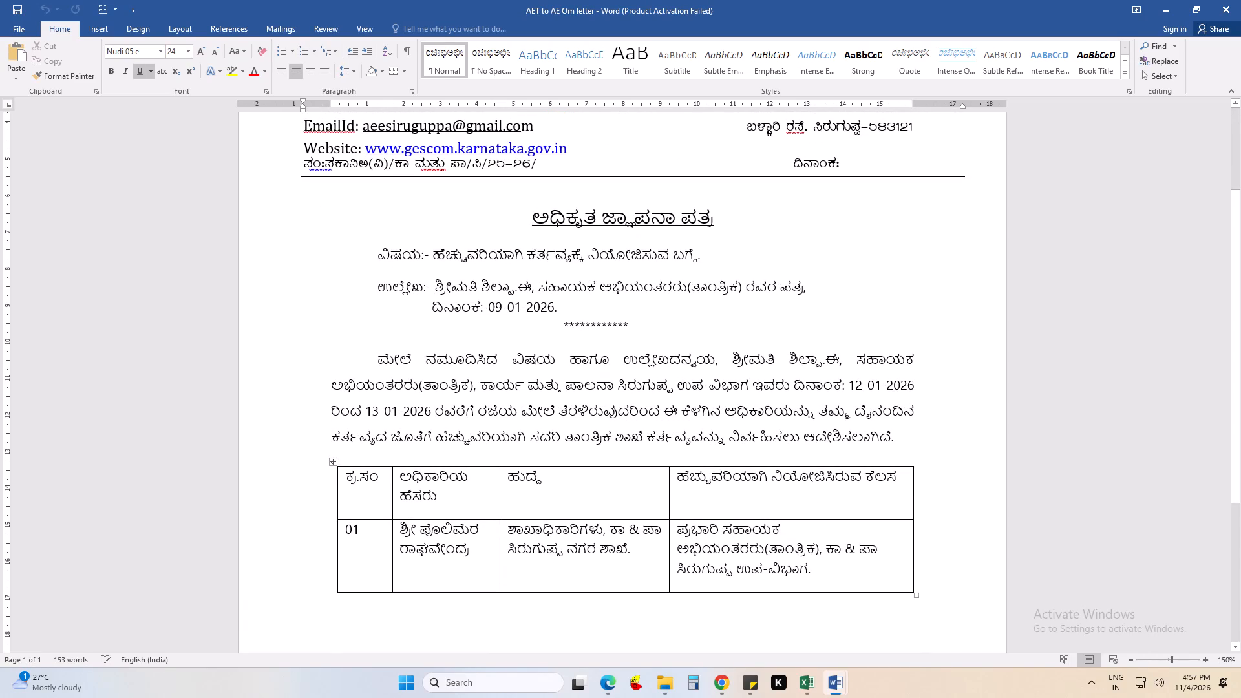
click(401, 527)
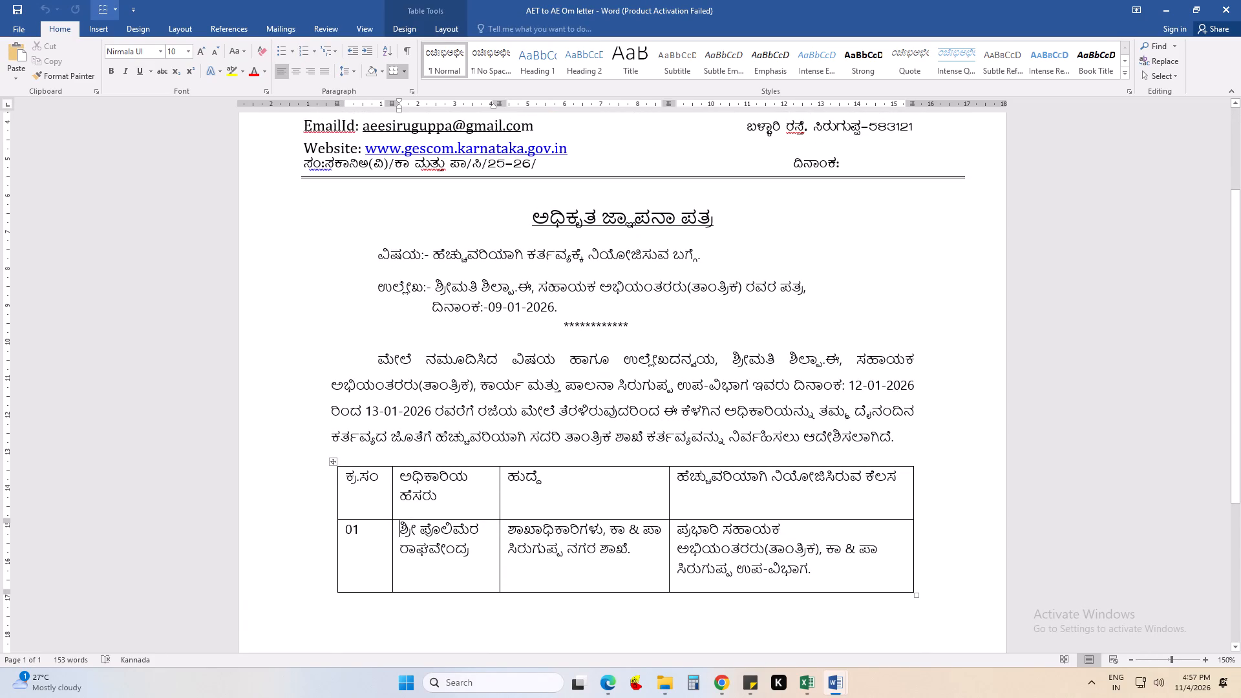
key(shift+Right)
key(shift+Right)
key(shift+Right)
key(shift+Right)
key(shift+Right)
key(shift+Right)
key(shift+Right)
key(shift+Right)
key(shift+Right)
key(shift+Right)
key(shift+Right)
key(shift+Right)
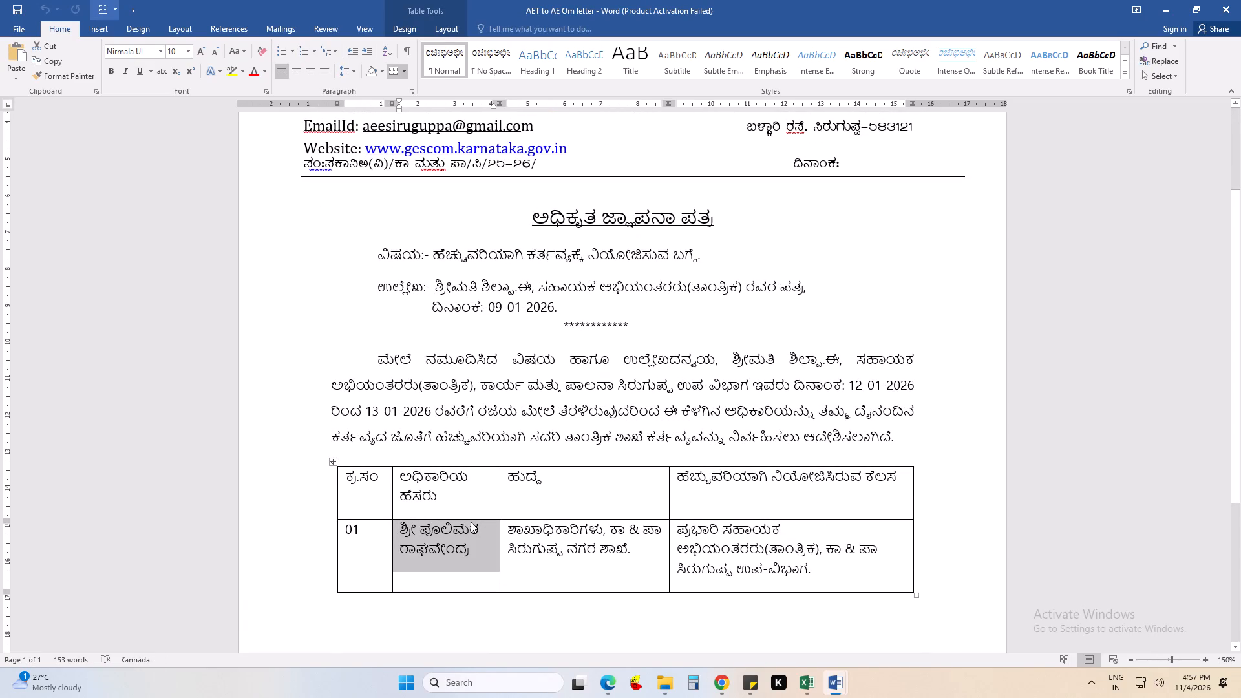
key(ctrl+c)
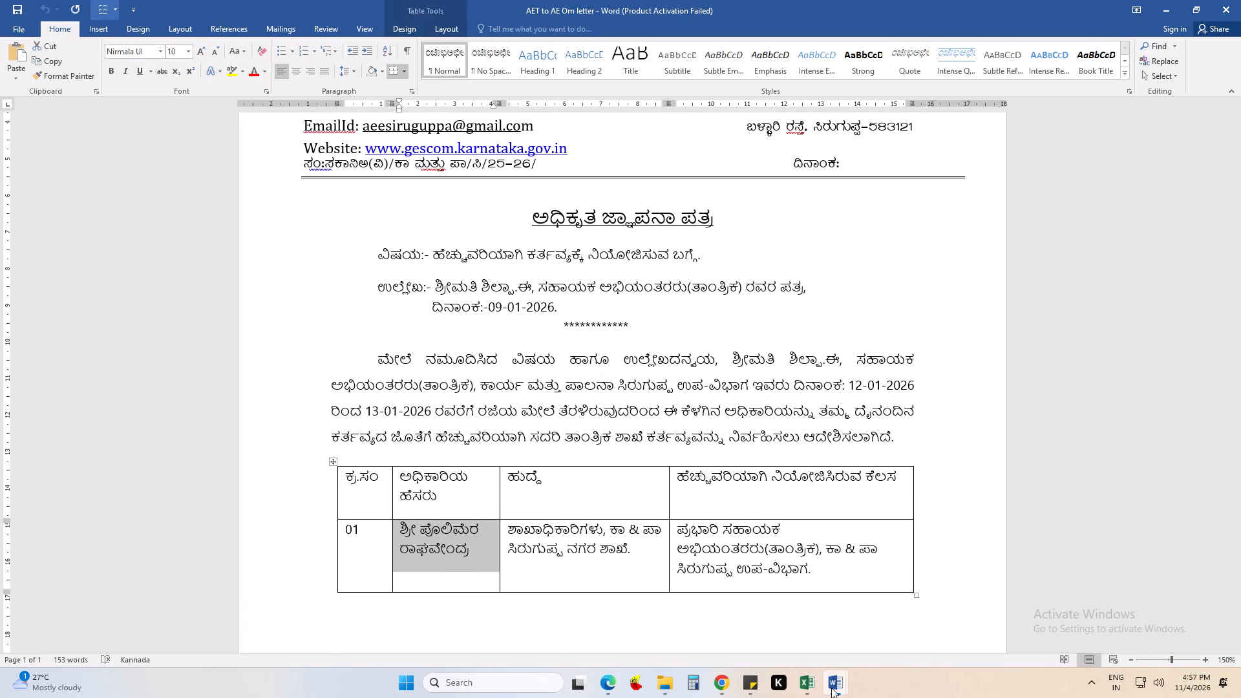
click(831, 688)
click(907, 630)
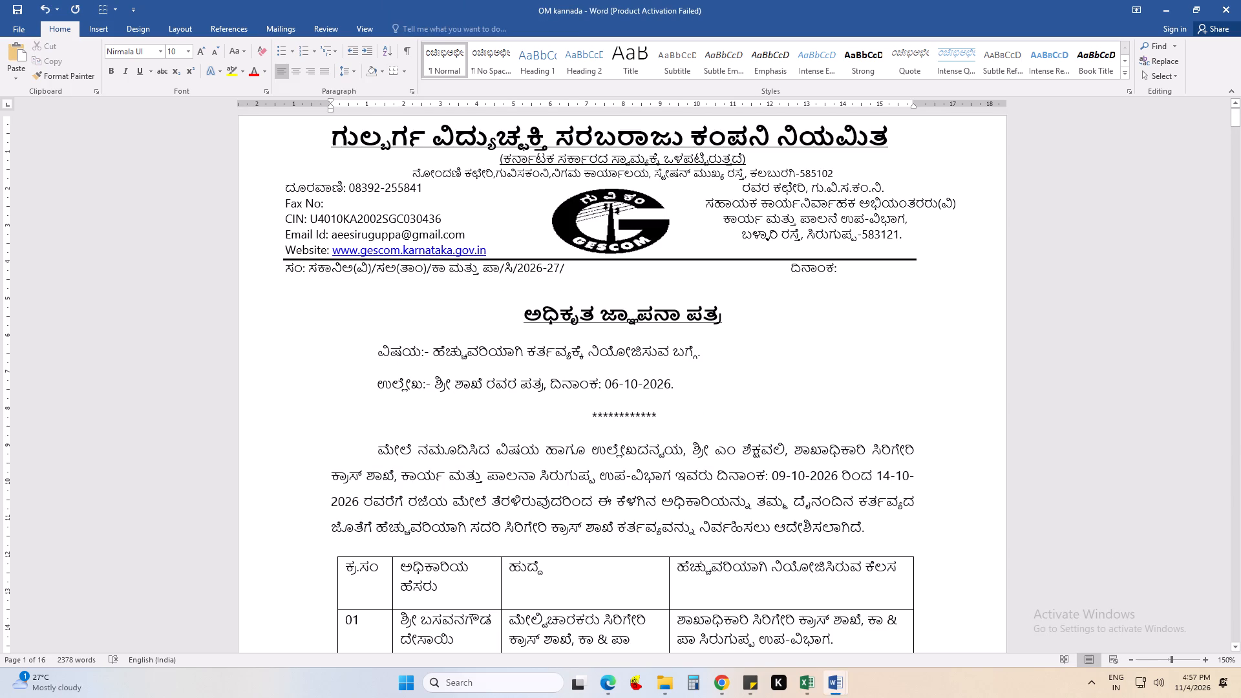
key(ctrl+v)
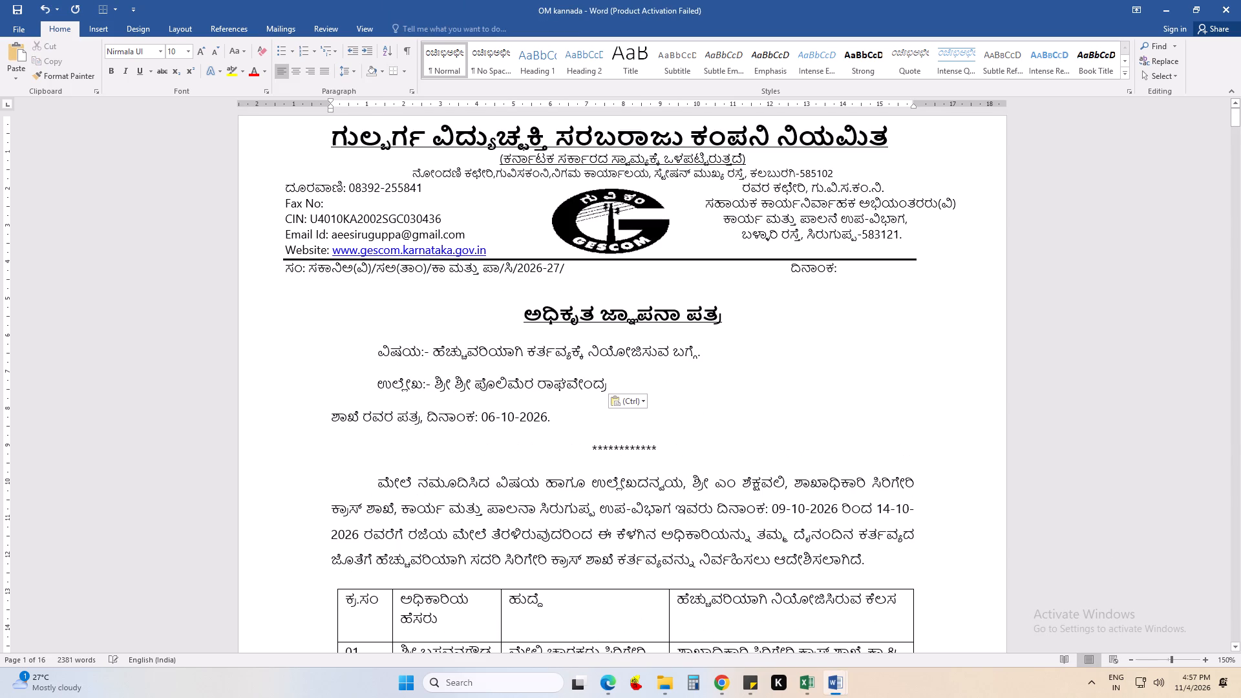
key(BackSpace)
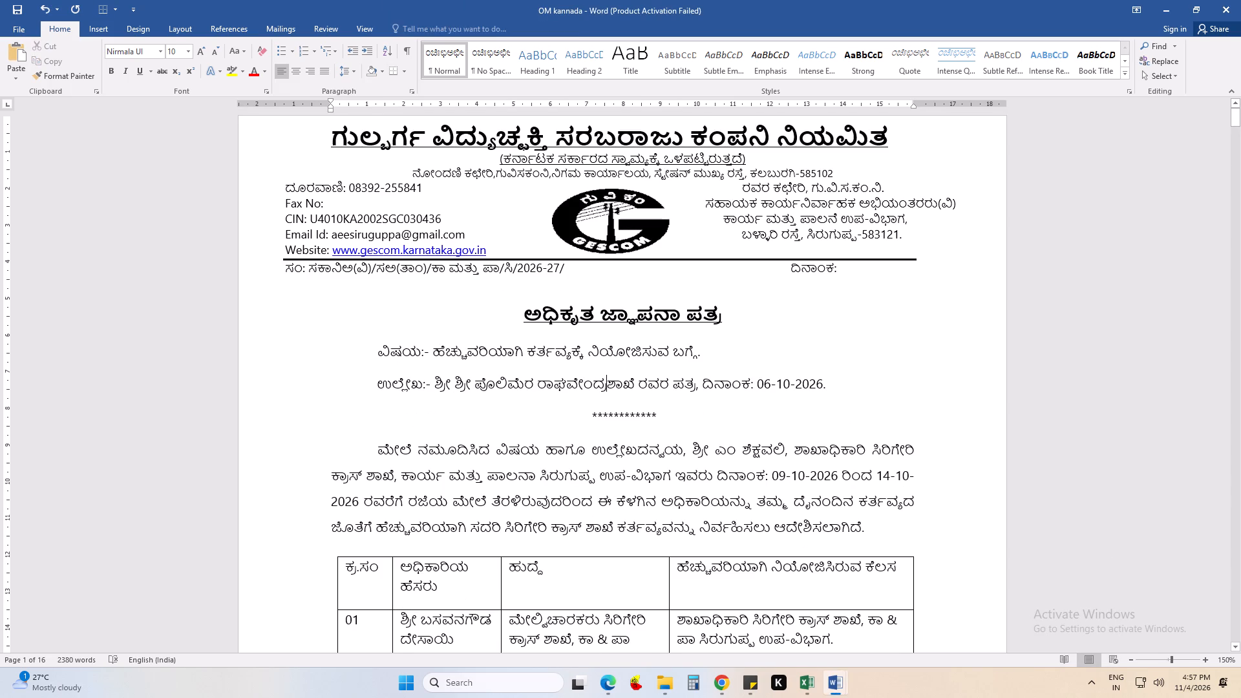
Add a space after the officer's name in the reference line (ಉಲ್ಲೇಖ) and remove the duplicated ಶ್ರೀ before it.
key(space)
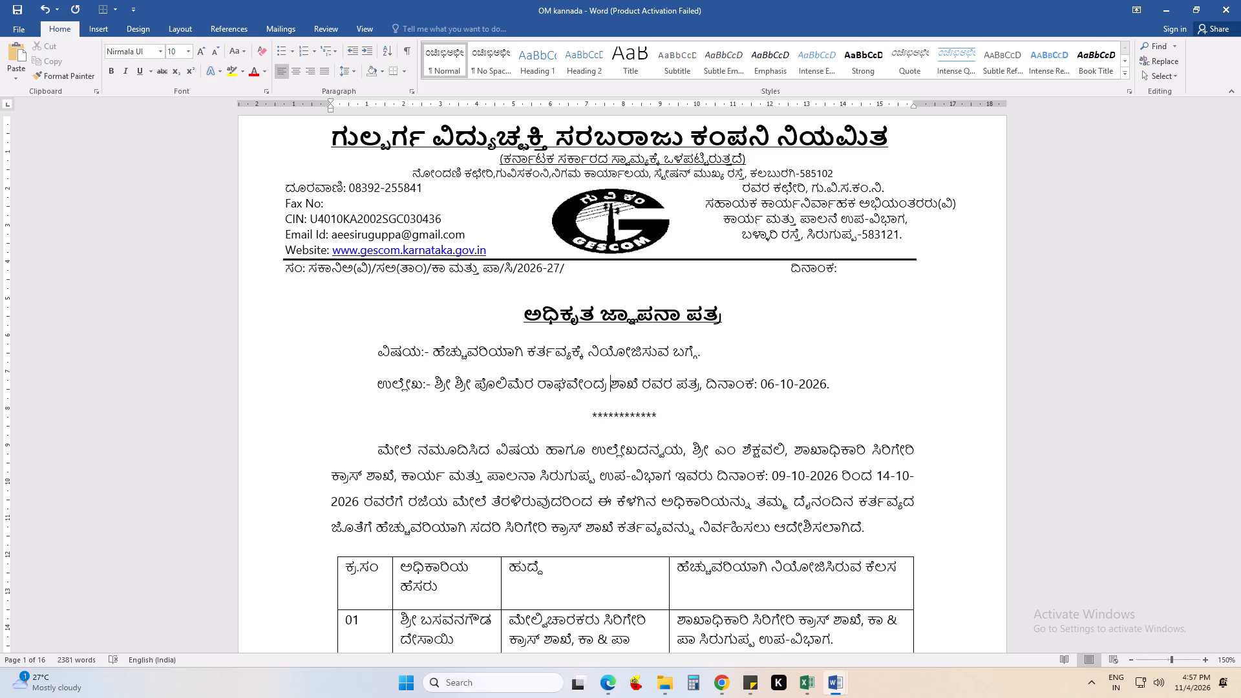
key(Left)
key(Left)
key(Left)
key(Left)
key(Left)
key(Left)
key(Left)
key(Left)
key(Left)
key(Left)
key(Left)
key(Left)
key(Left)
key(BackSpace)
key(BackSpace)
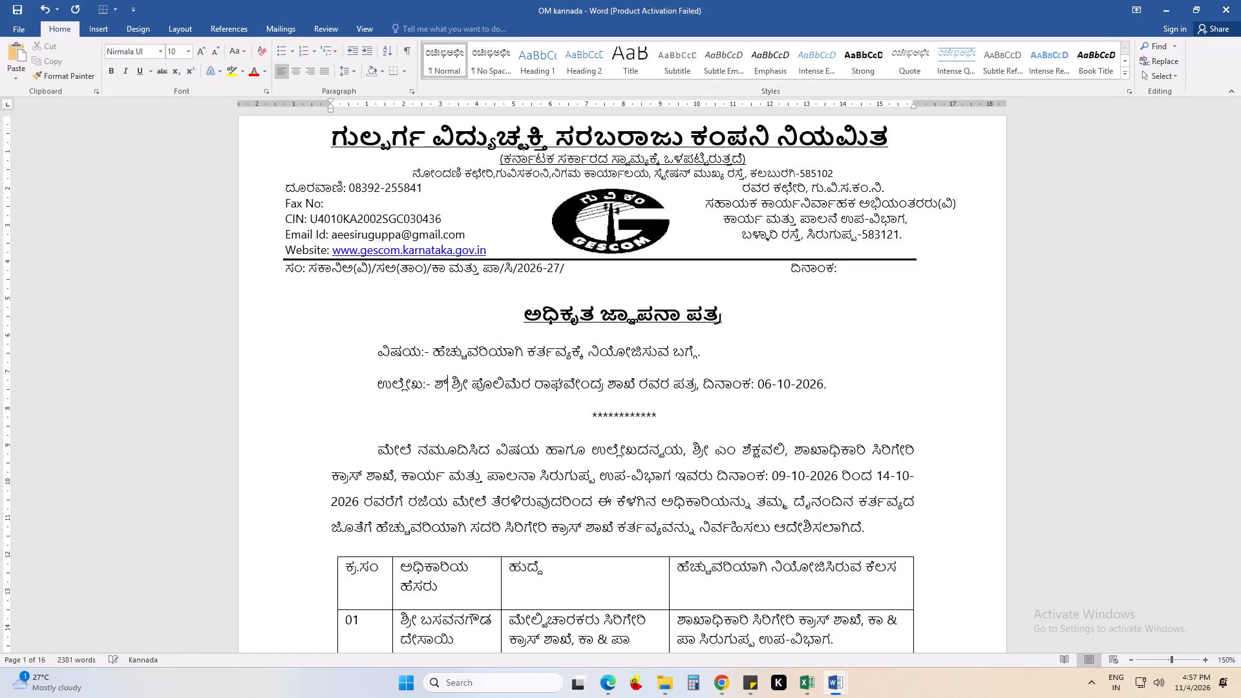
key(BackSpace)
key(BackSpace)
key(Delete)
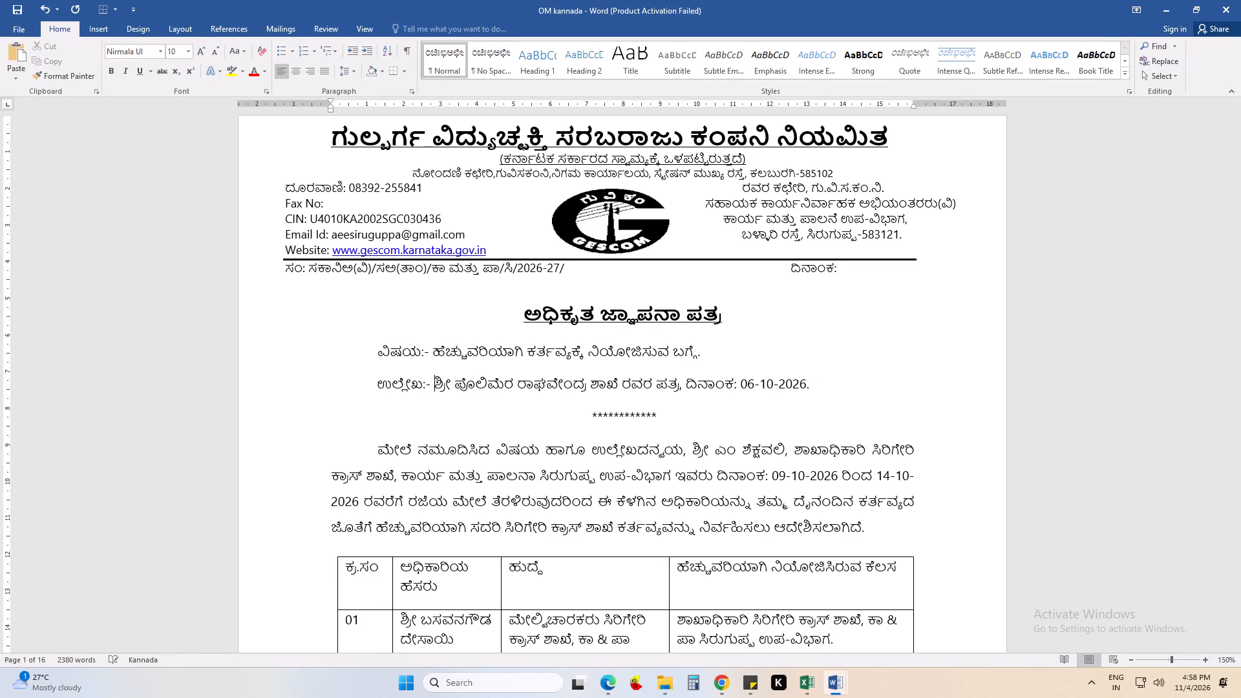
key(BackSpace)
key(space)
Delete the word ಶಾಖೆ between the officer's name and ರವರ in the reference line.
key(Right)
key(Right)
key(Right)
key(Right)
key(Right)
key(Right)
key(Right)
key(Right)
key(Right)
key(Right)
key(Right)
key(Right)
key(Right)
key(Right)
key(Right)
key(Left)
key(Left)
key(Left)
text(ngr)
key(BackSpace)
key(BackSpace)
key(BackSpace)
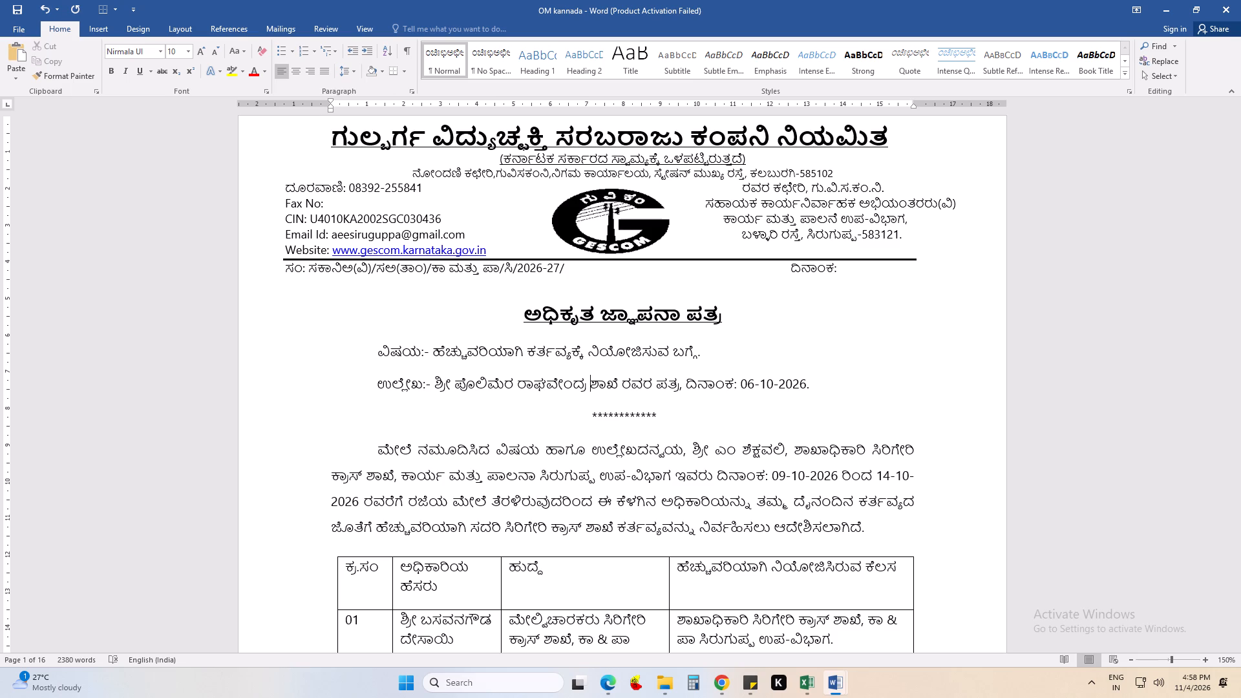
key(shift+Right)
key(shift+Right)
key(shift+Right)
key(BackSpace)
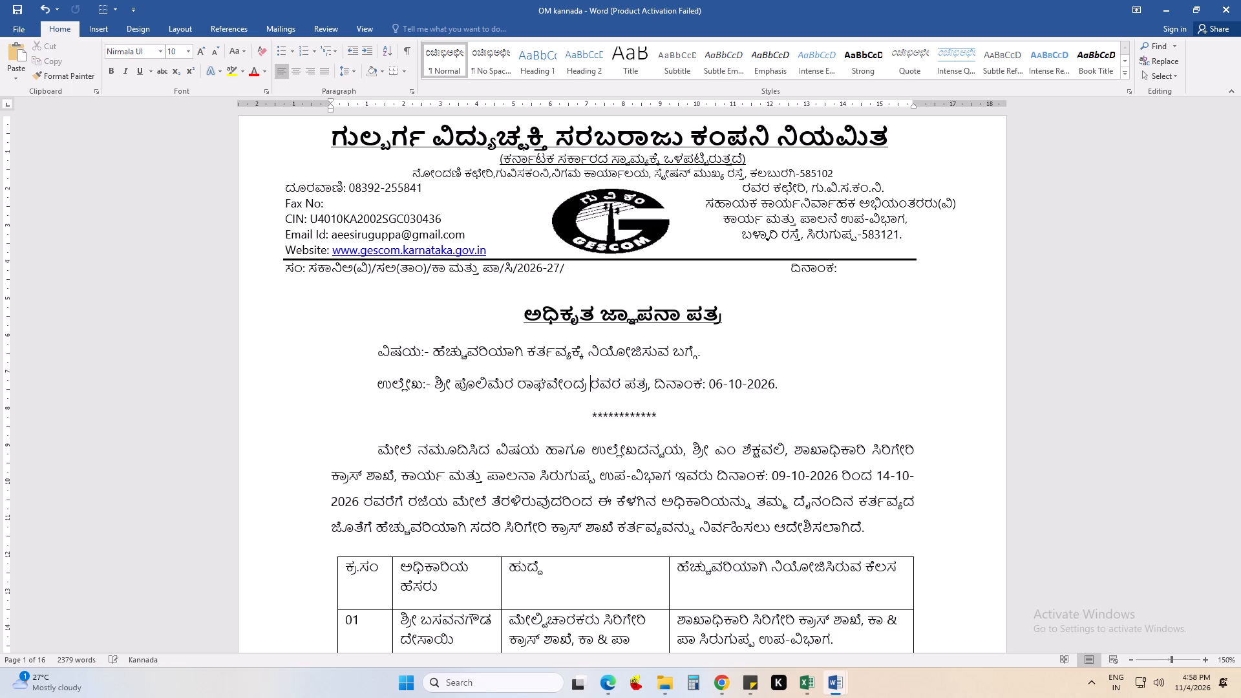
Enter the designation ಸಹಾಯಕ ಅಭಿಯಂತರರು before ರವರ ಪತ್ರ in the reference line, followed by a space.
text(sh)
key(BackSpace)
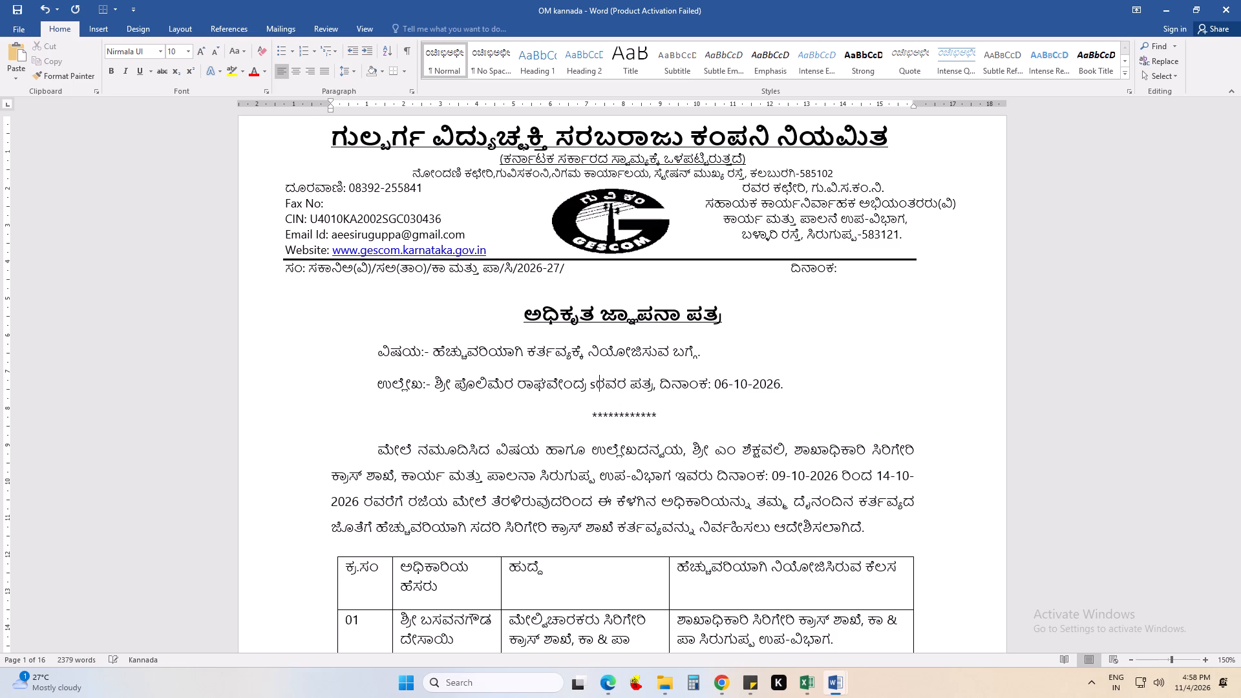
key(BackSpace)
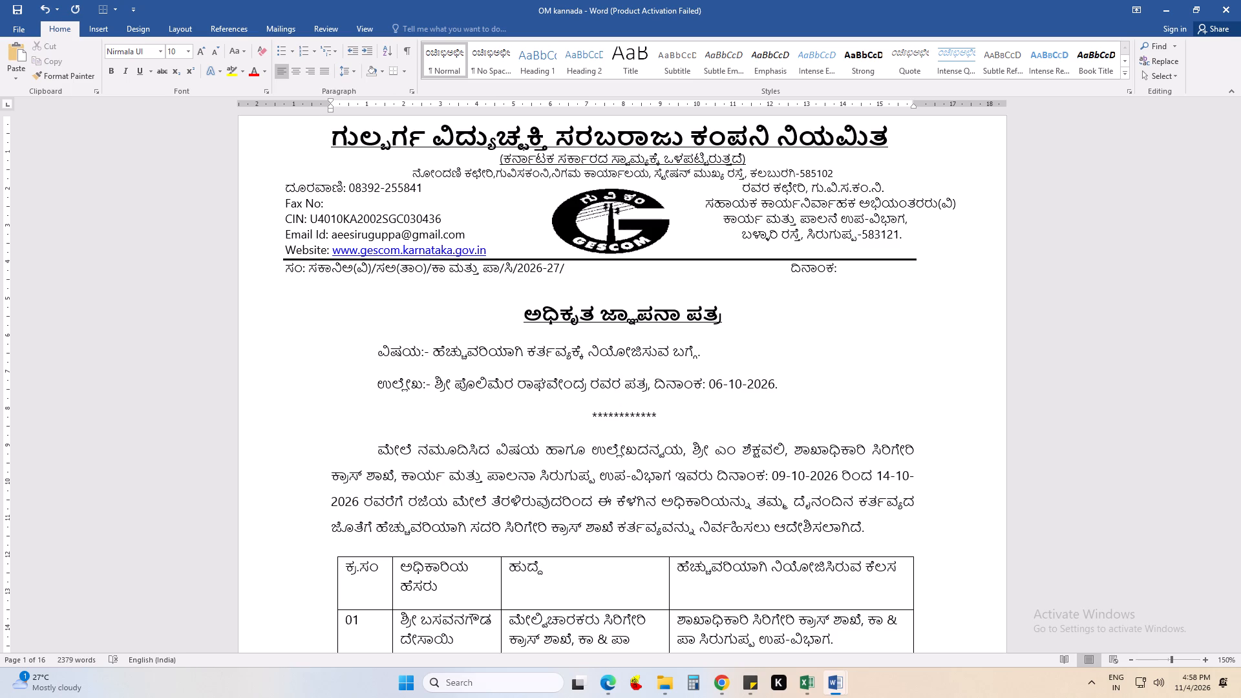
text(sಸhA)
text(yk)
key(space)
text(aBi)
key(BackSpace)
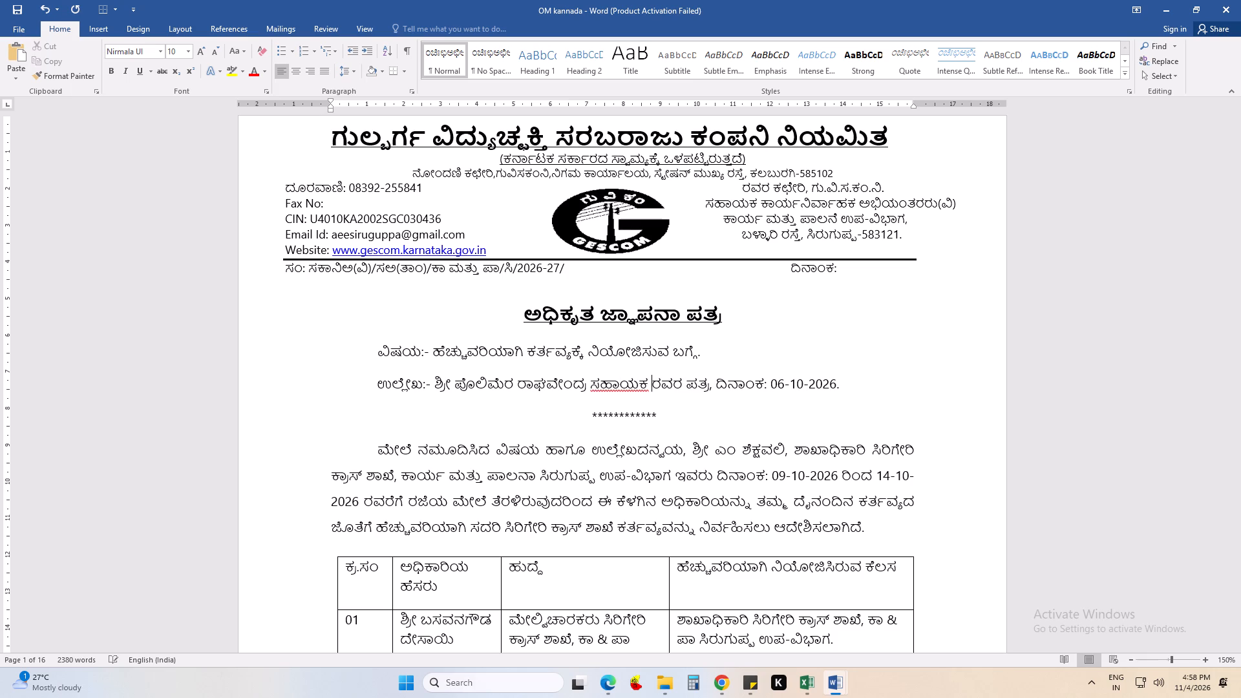
key(BackSpace)
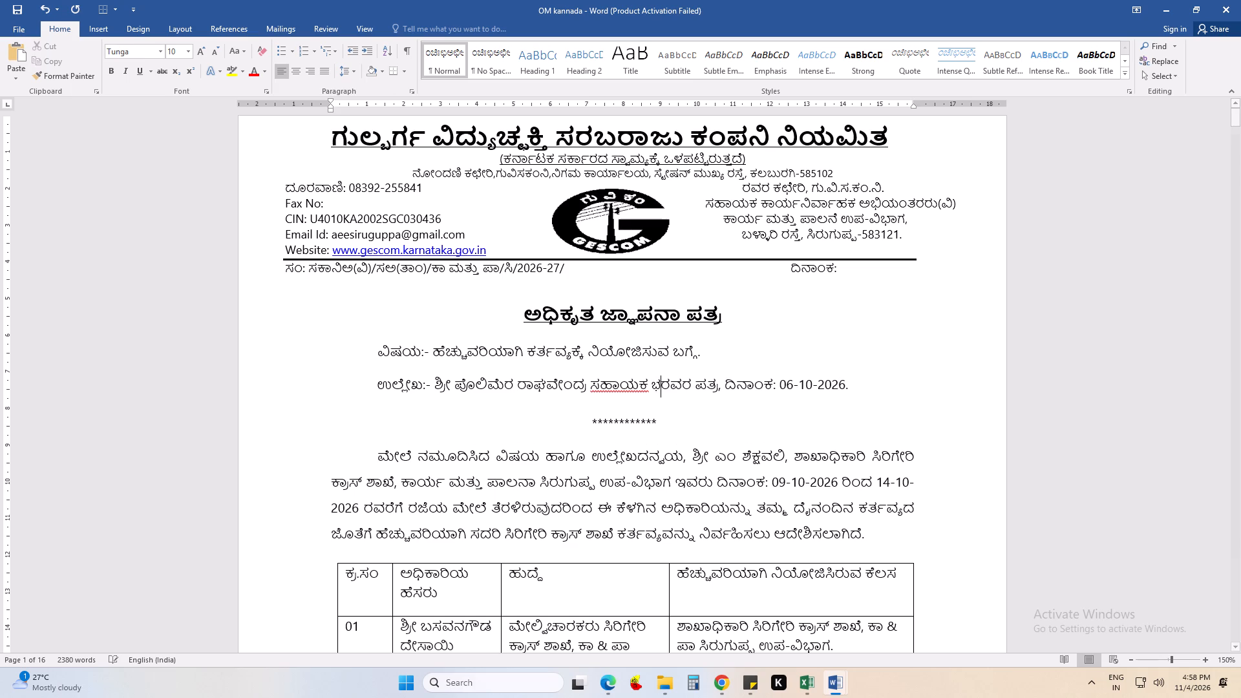
key(BackSpace)
key(BackSpace)
key(space)
text(a)
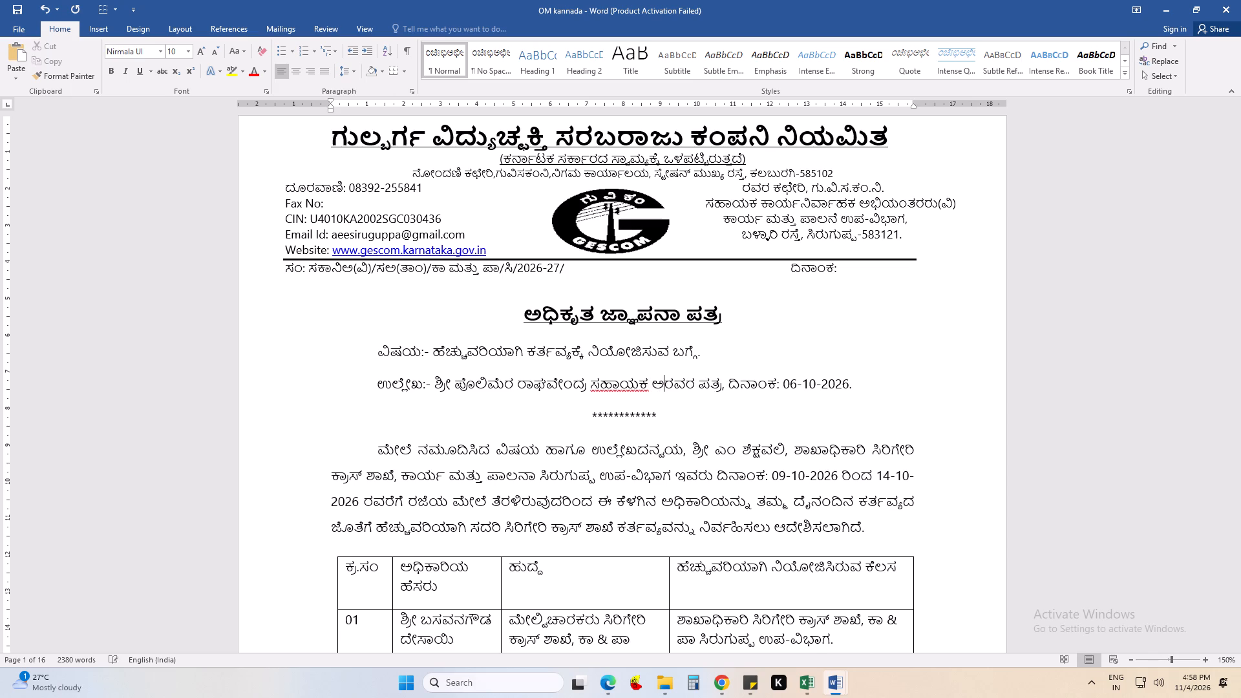
text(Bi)
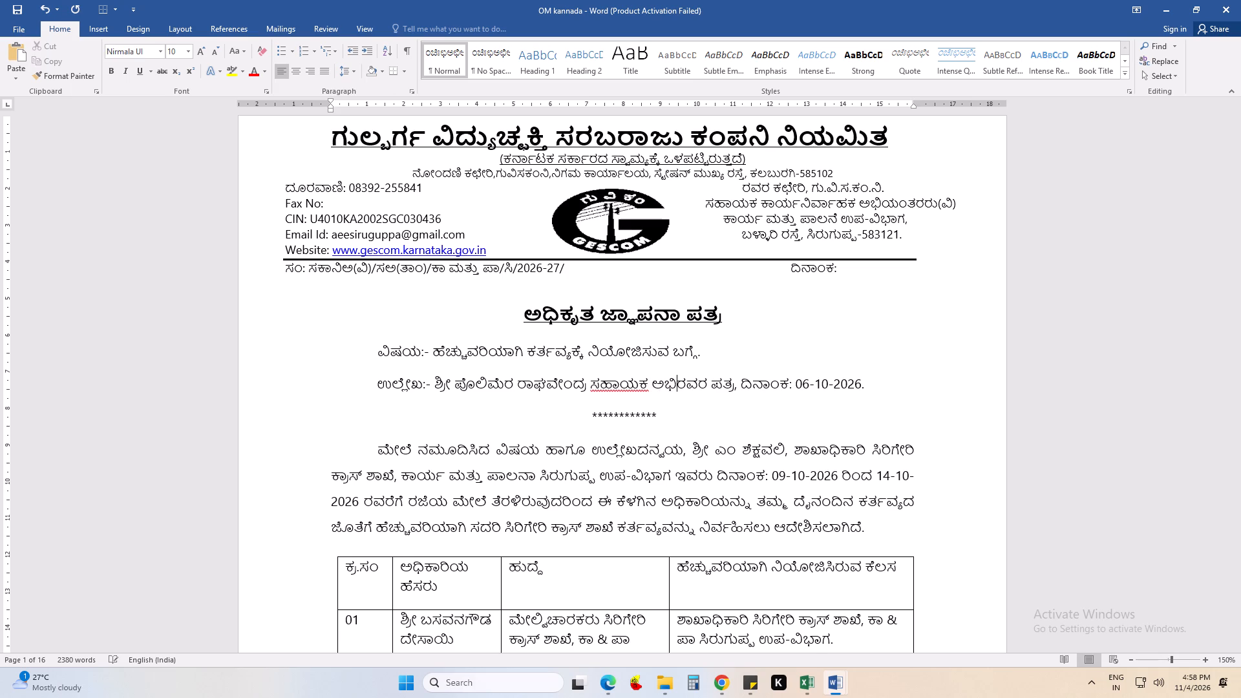
key(y)
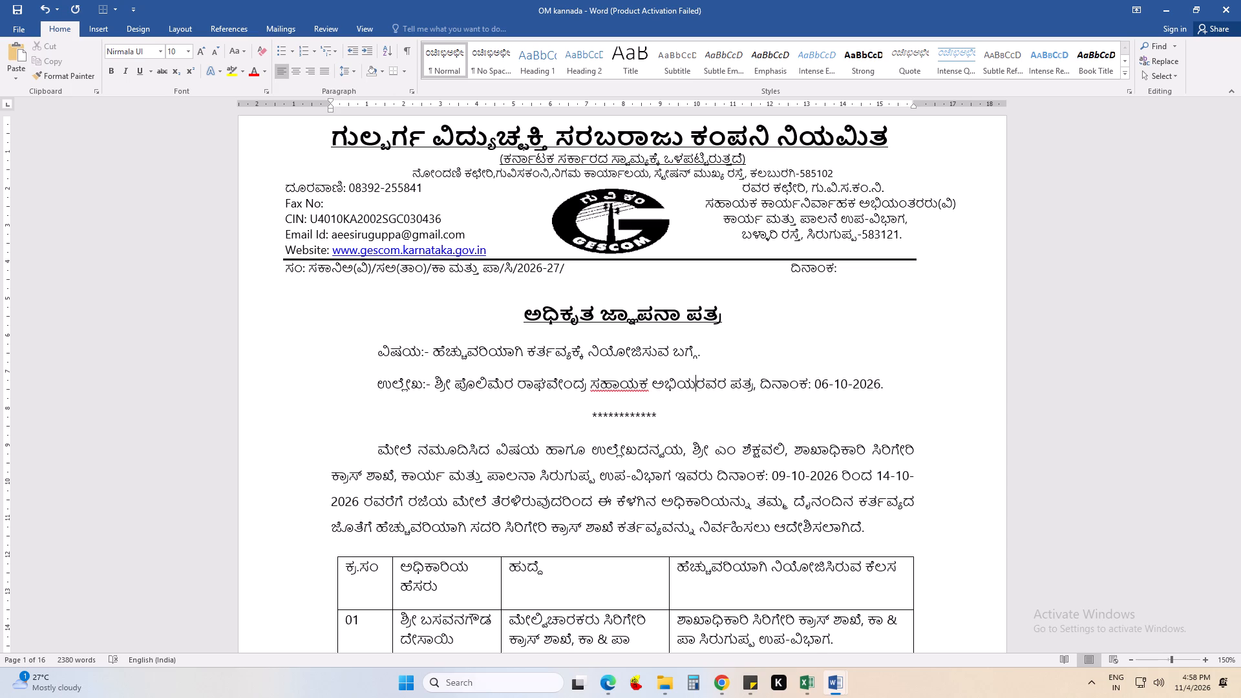
key(shift+m)
text(trru)
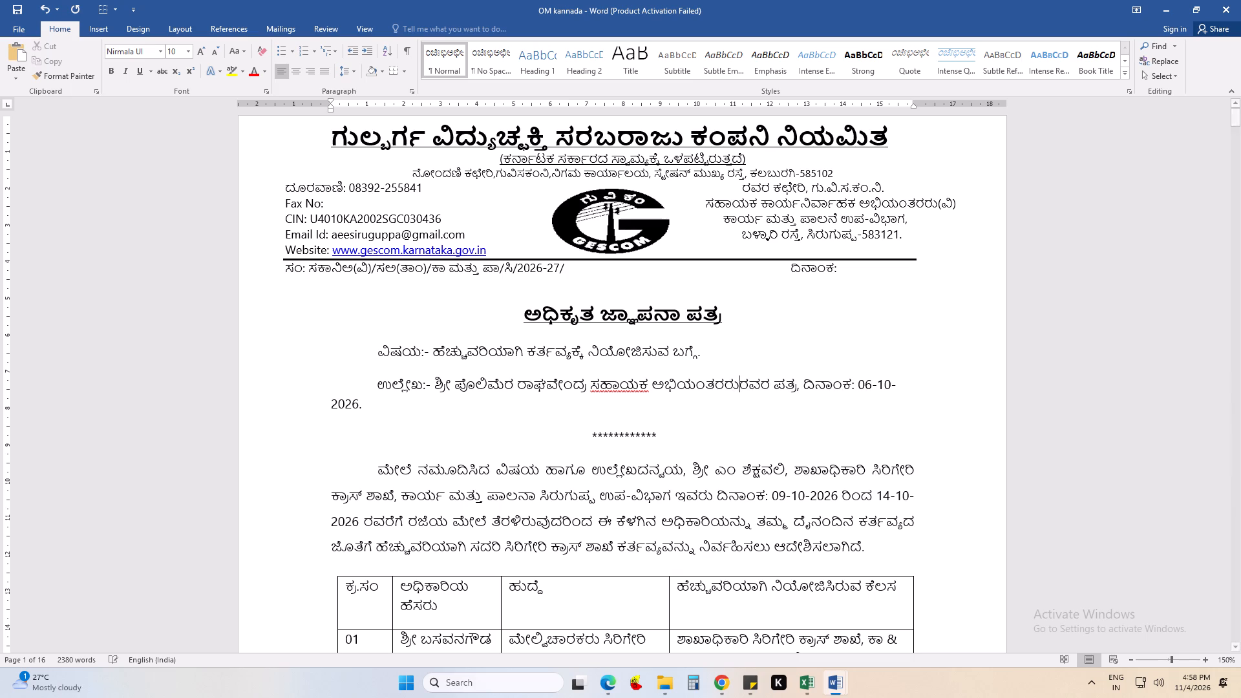
key(space)
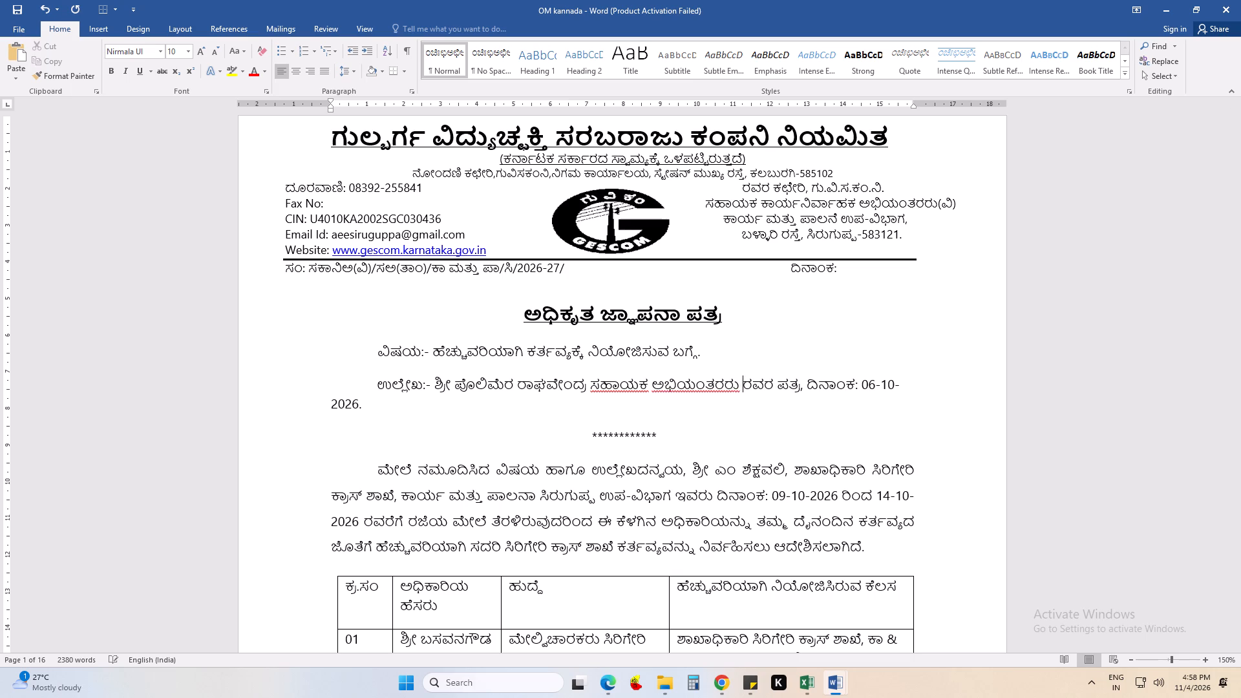
Move the date text ದಿನಾಂಕ: 06-10-2026 onto its own line and indent it with spaces beneath the officer's name.
click(805, 389)
key(Return)
key(space)
key(space)
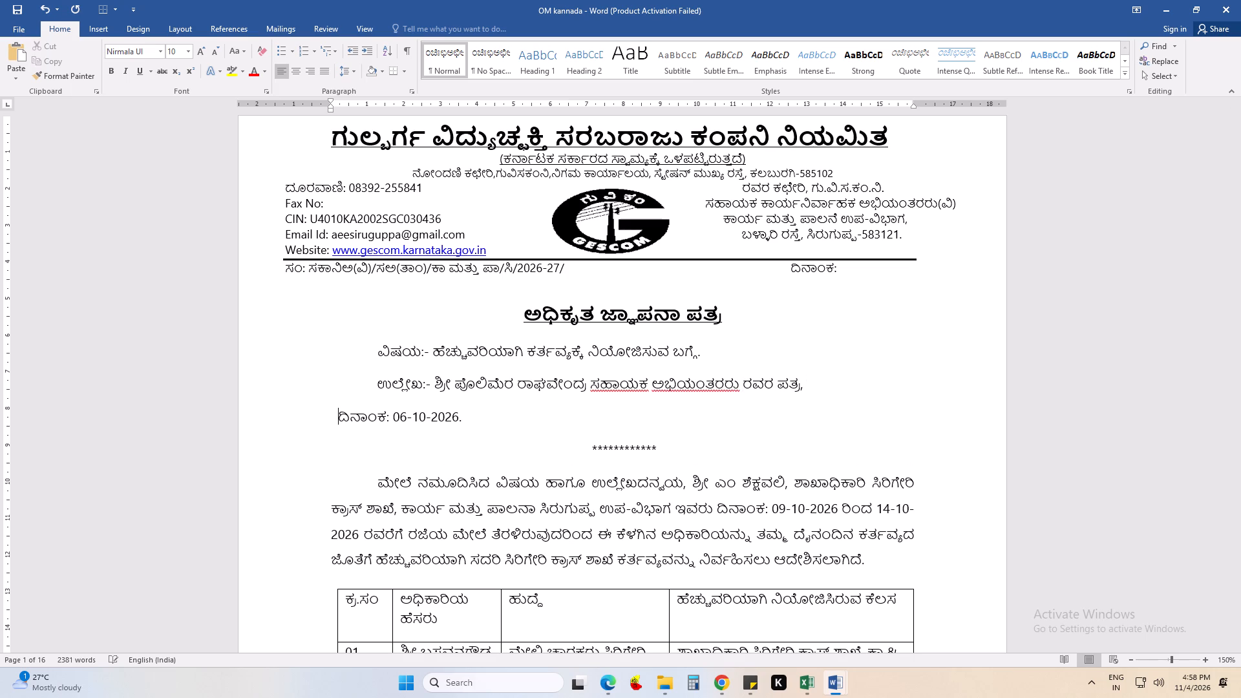
key(space)
key(space)
key(space)
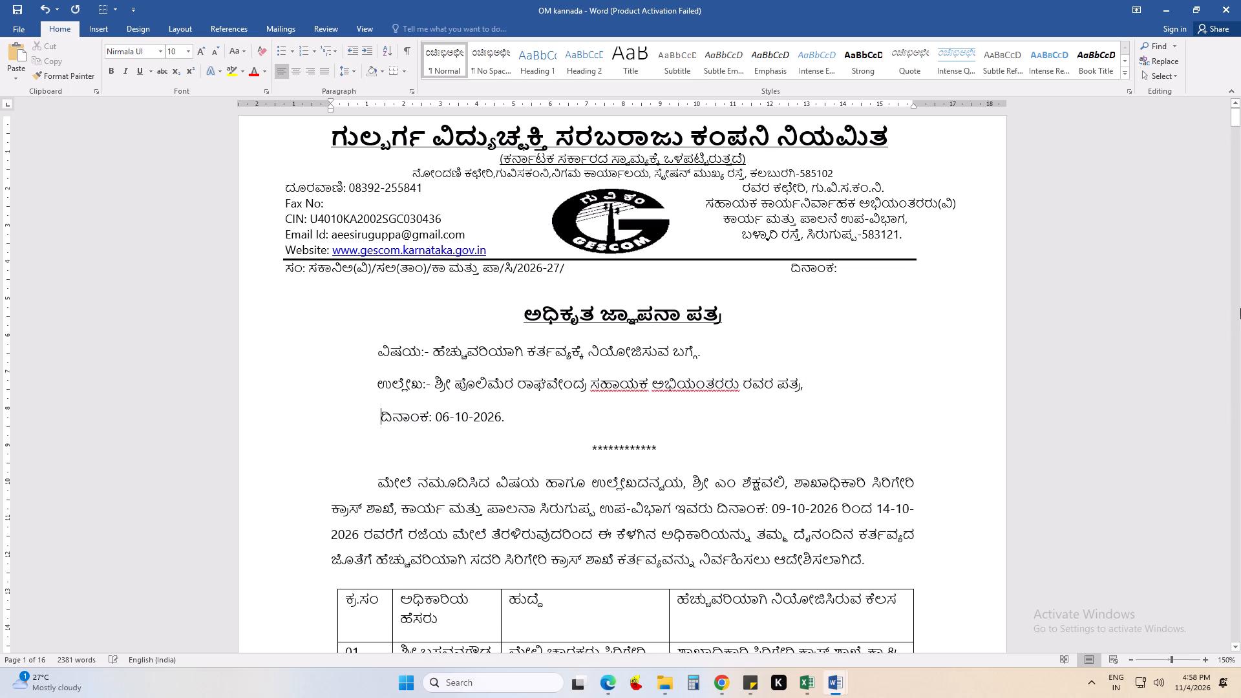
key(space)
key(space)
key(space)
key(space)
key(space)
key(space)
key(space)
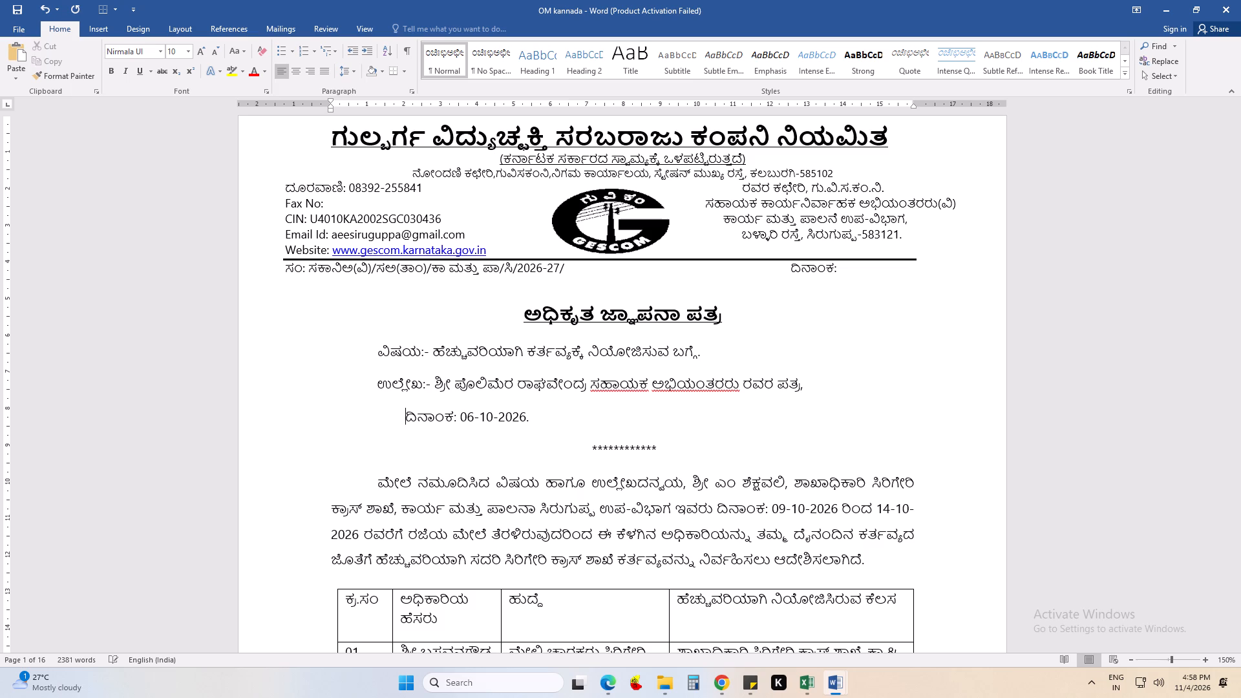
key(space)
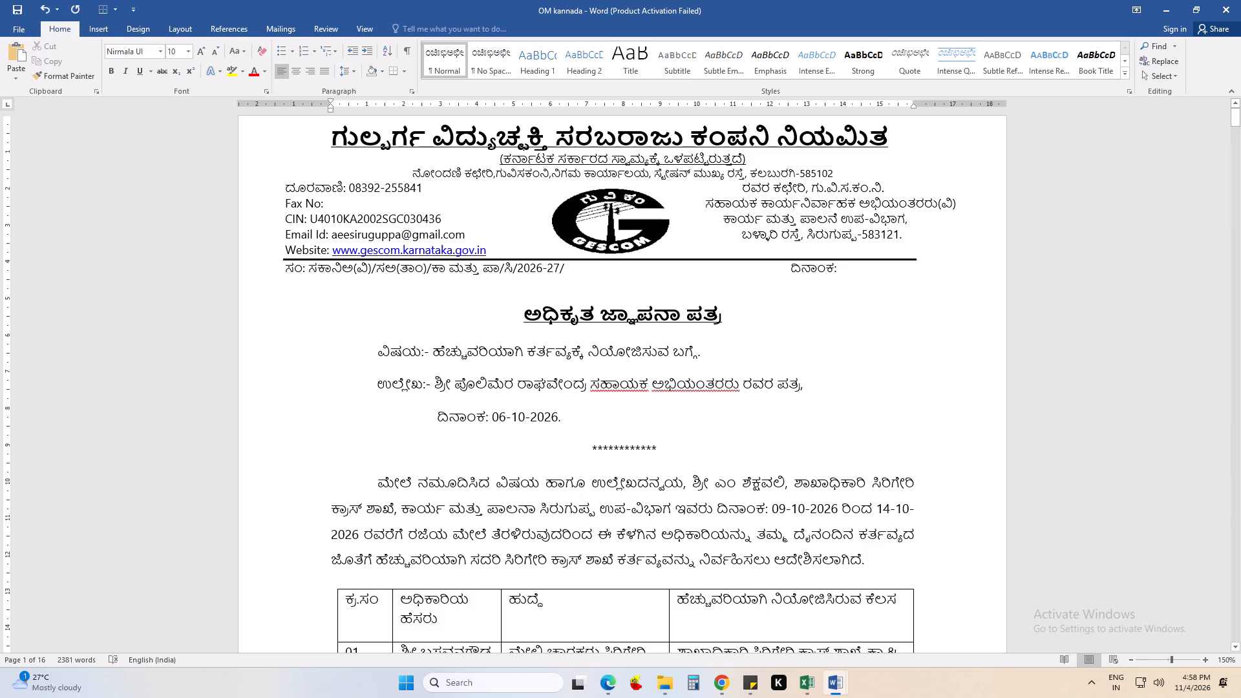
Set the spacing after the reference line's first paragraph to 0 pt.
click(801, 383)
click(811, 388)
click(184, 27)
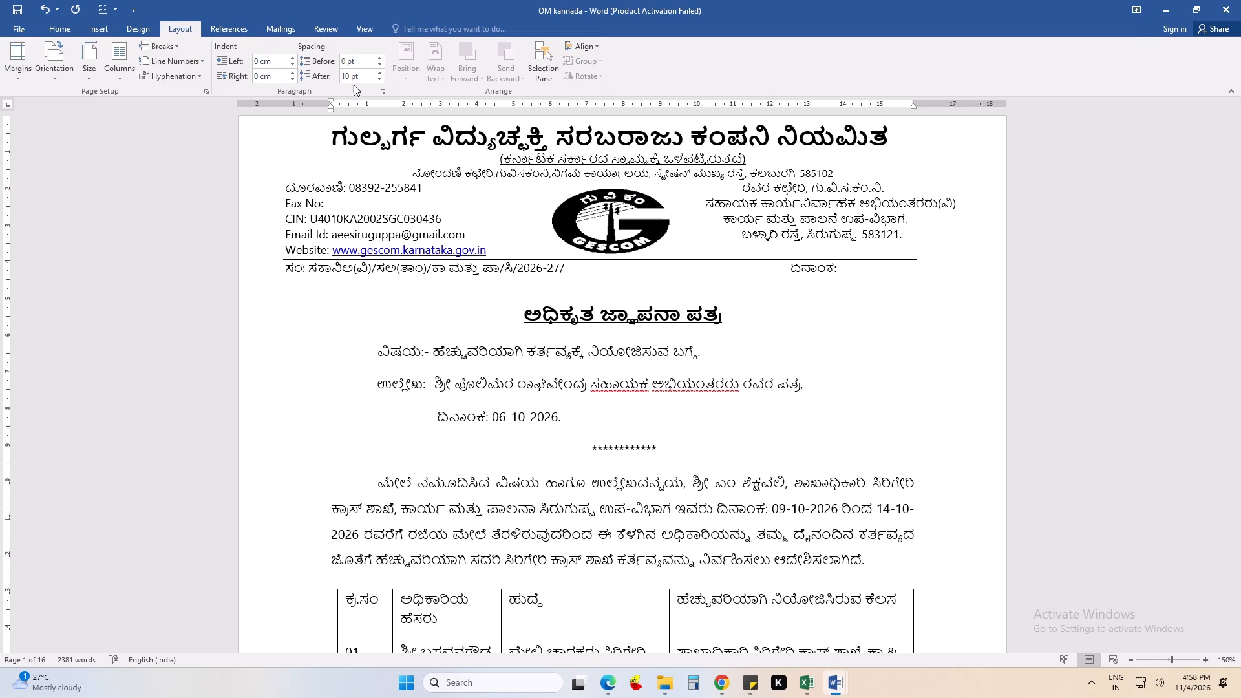
click(351, 75)
key(BackSpace)
key(0)
key(Return)
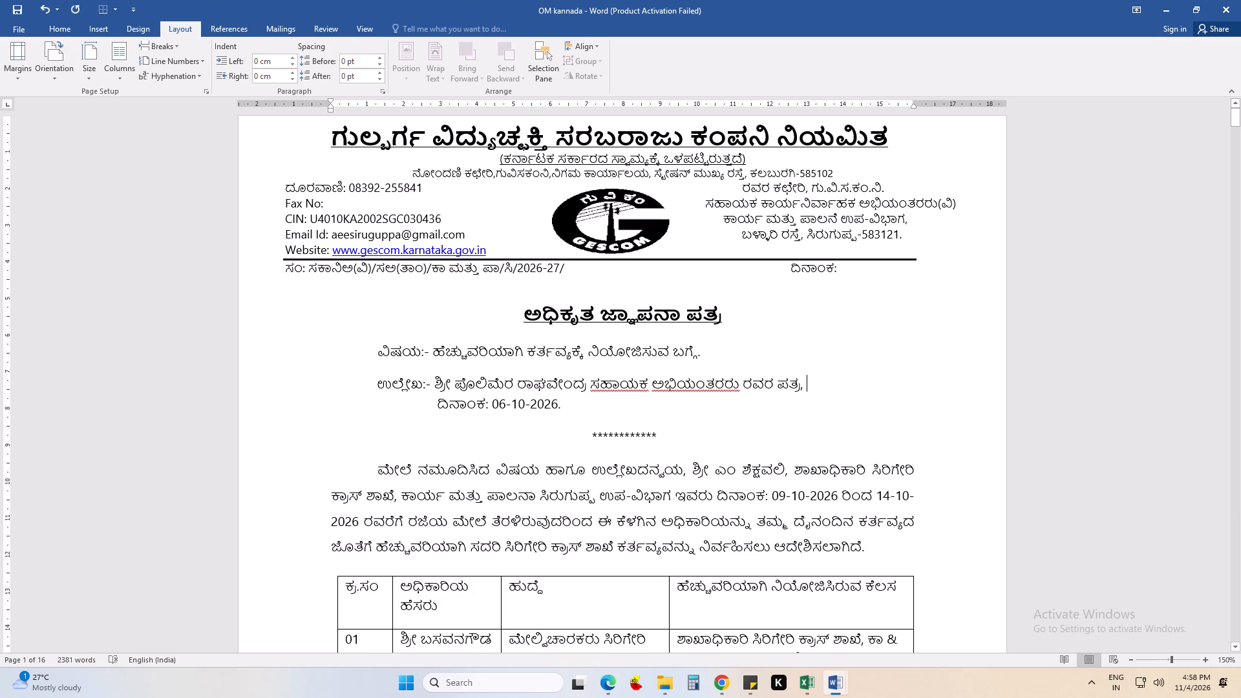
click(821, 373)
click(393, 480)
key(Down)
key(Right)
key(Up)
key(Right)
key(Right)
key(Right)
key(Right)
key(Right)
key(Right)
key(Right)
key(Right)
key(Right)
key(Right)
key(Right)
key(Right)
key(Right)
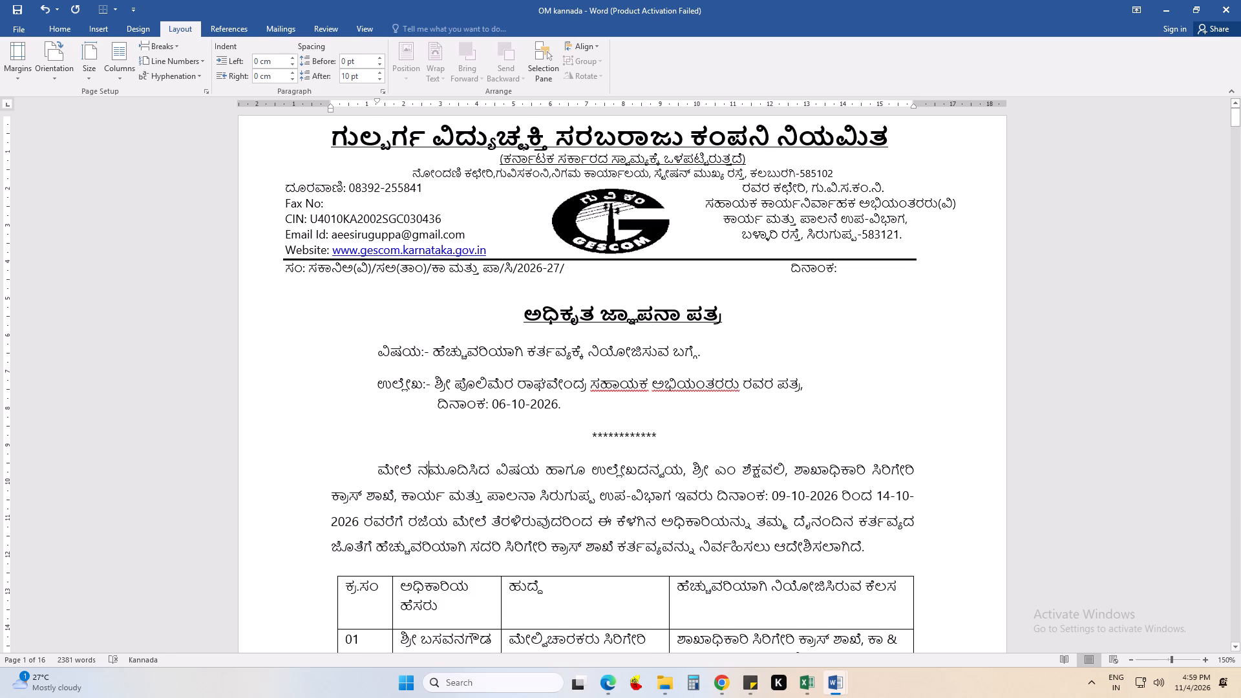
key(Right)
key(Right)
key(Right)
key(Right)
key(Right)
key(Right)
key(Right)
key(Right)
Replace the officer's name after ಶ್ರೀ in the body paragraph with the name copied from the reference line.
click(454, 385)
key(shift+Right)
key(shift+Right)
key(shift+Right)
key(shift+Right)
key(shift+Right)
key(shift+Right)
key(shift+Right)
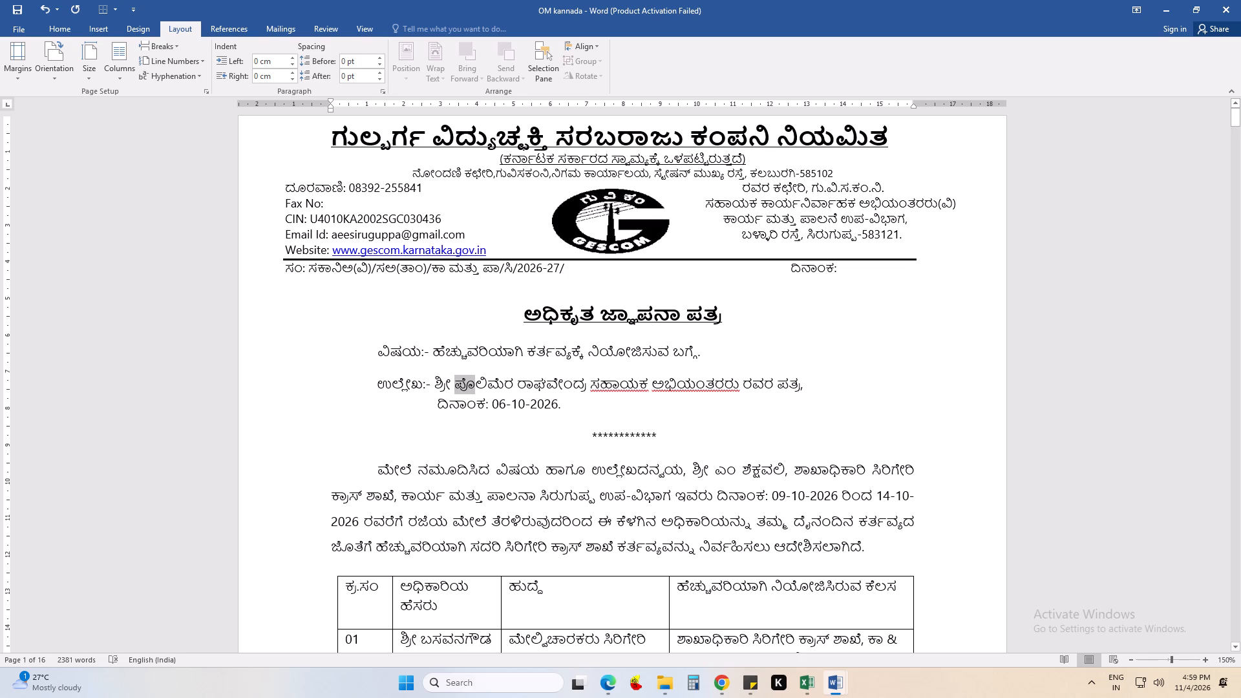
key(shift+Right)
key(shift+Right)
key(ctrl+c)
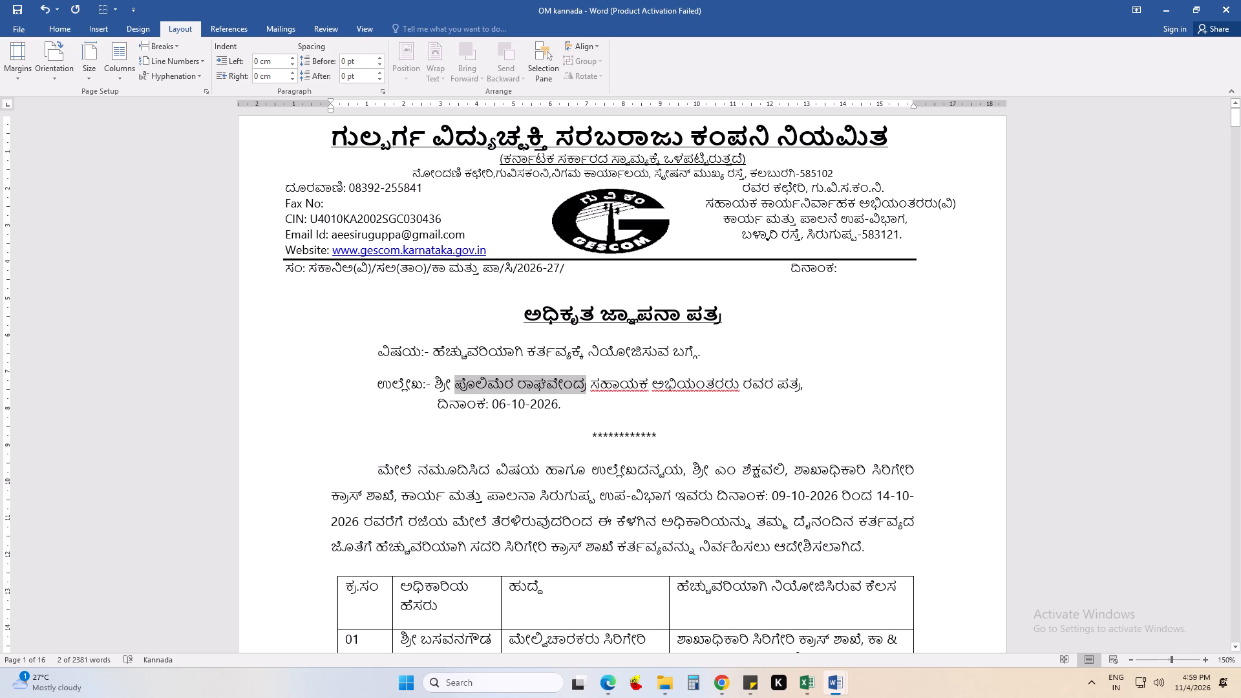
click(798, 467)
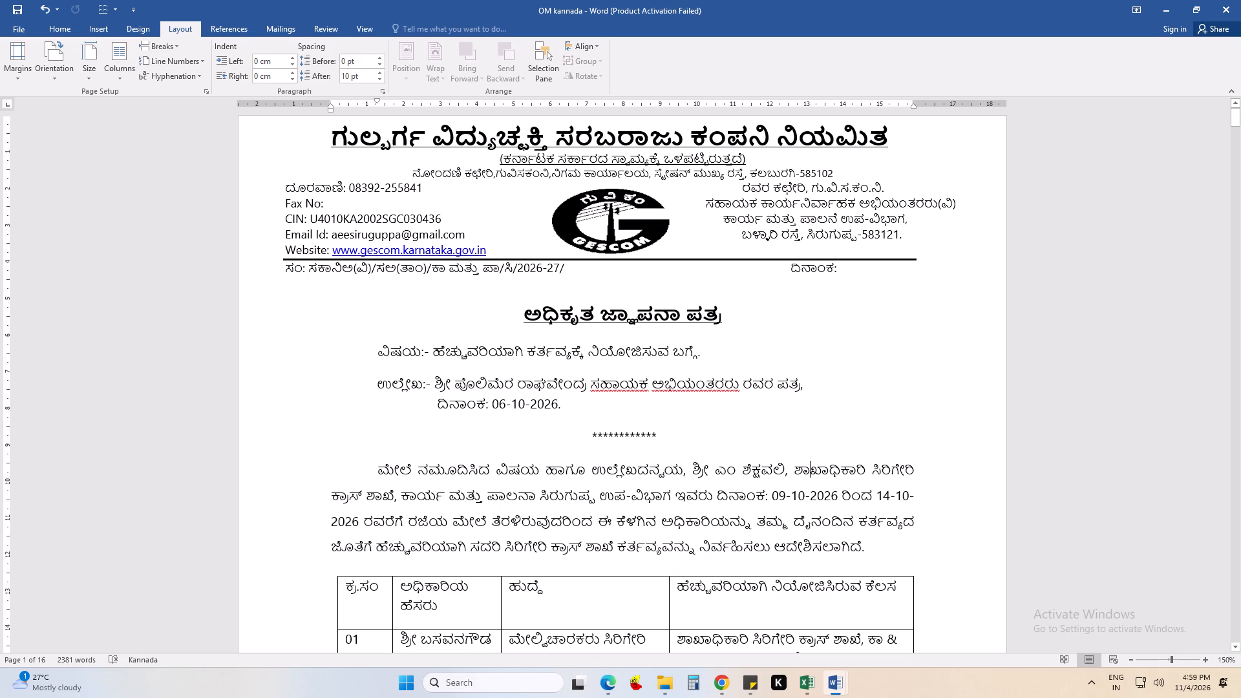
key(Left)
key(Left)
key(Left)
key(Left)
key(Left)
key(Left)
key(Left)
key(Left)
key(Left)
key(Left)
key(Right)
key(shift+Right)
key(shift+Right)
key(shift+Right)
key(shift+Right)
key(shift+Right)
key(shift+Right)
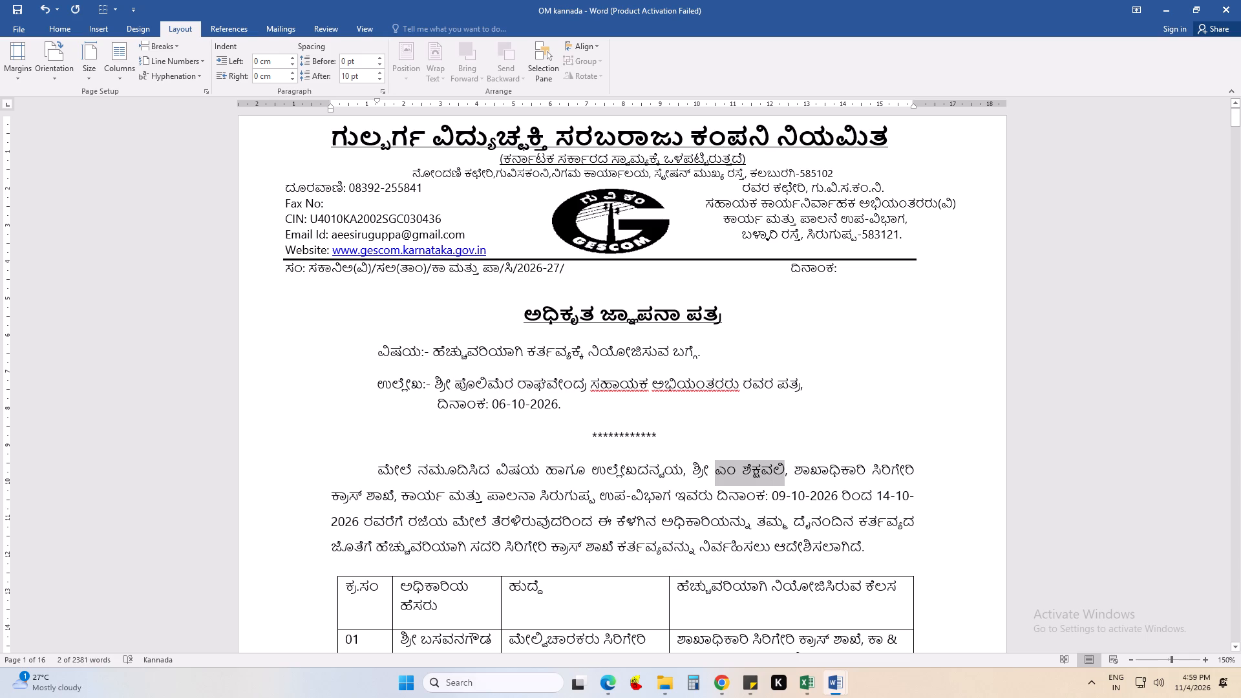
key(ctrl+v)
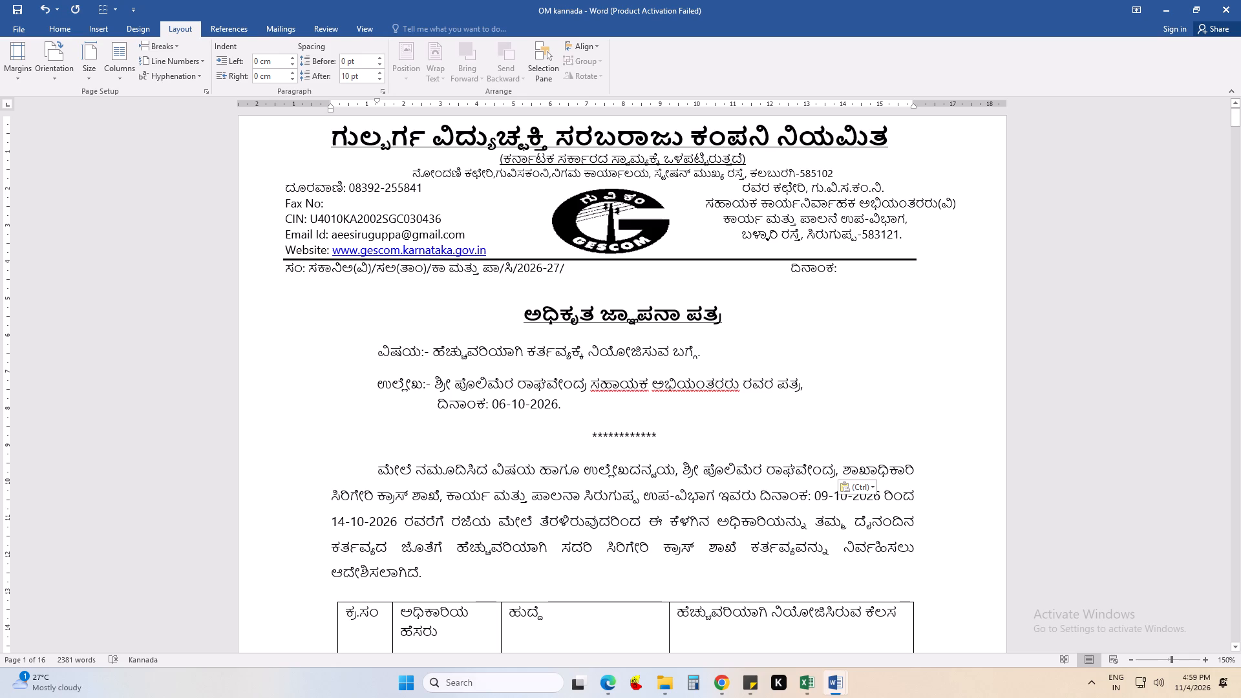
Replace ಶಾಖಾಧಿಕಾರಿ ಸಿರಿಗೇರಿ ಕ್ರಾಸ್ ಶಾಖೆ after the officer's name in the body paragraph with ಸಹಾಯಕ ಅಭಿಯಂತರರು copied from the reference line.
click(594, 391)
key(shift+Right)
key(shift+Right)
key(shift+Right)
key(shift+Right)
key(shift+Right)
key(shift+Right)
key(shift+Right)
key(shift+Right)
key(shift+Right)
key(shift+Right)
key(shift+Right)
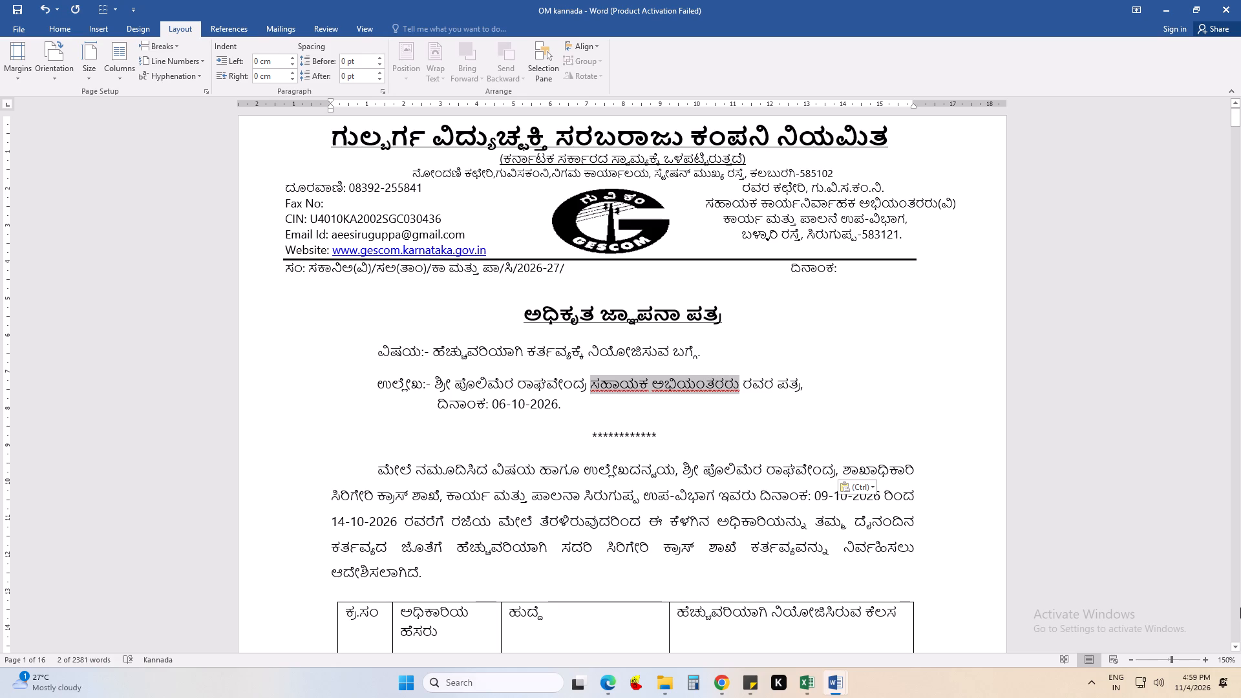
key(ctrl+c)
click(842, 472)
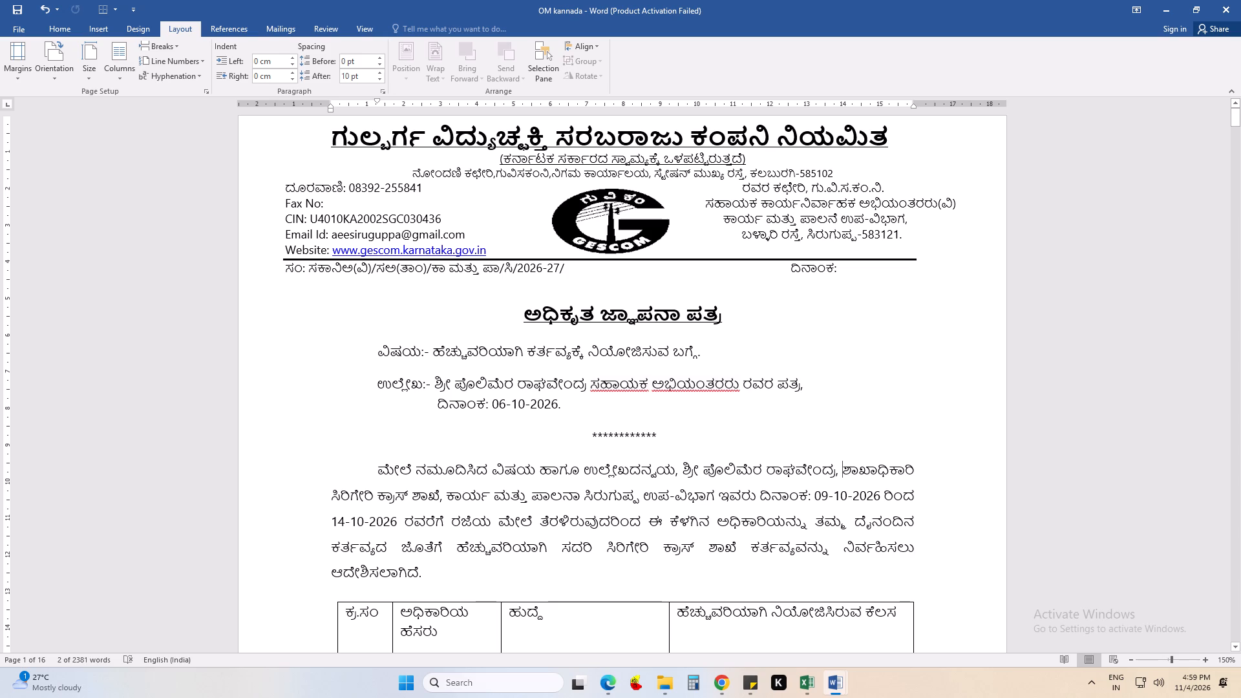
key(shift+Right)
key(shift+Right)
key(shift+Right)
key(shift+Right)
key(shift+Right)
key(shift+Right)
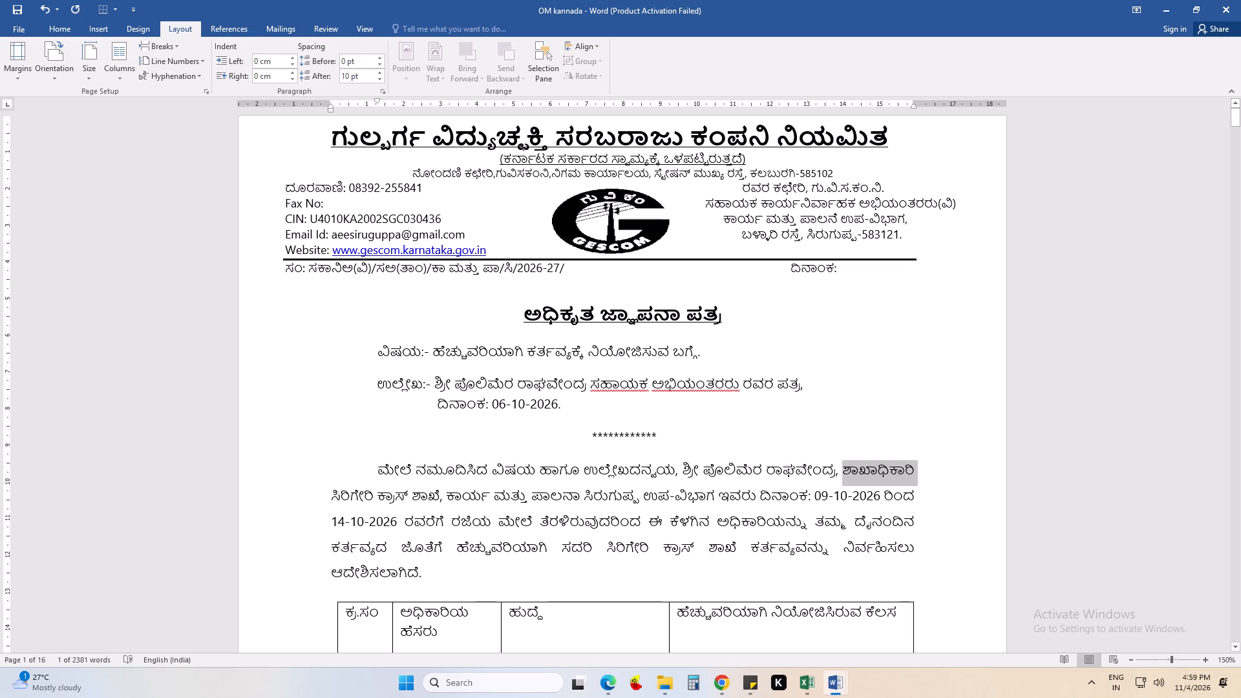
key(shift+Right)
key(shift+Right)
key(shift+Right)
key(shift+Right)
key(shift+Right)
key(shift+Right)
key(shift+Right)
key(shift+Right)
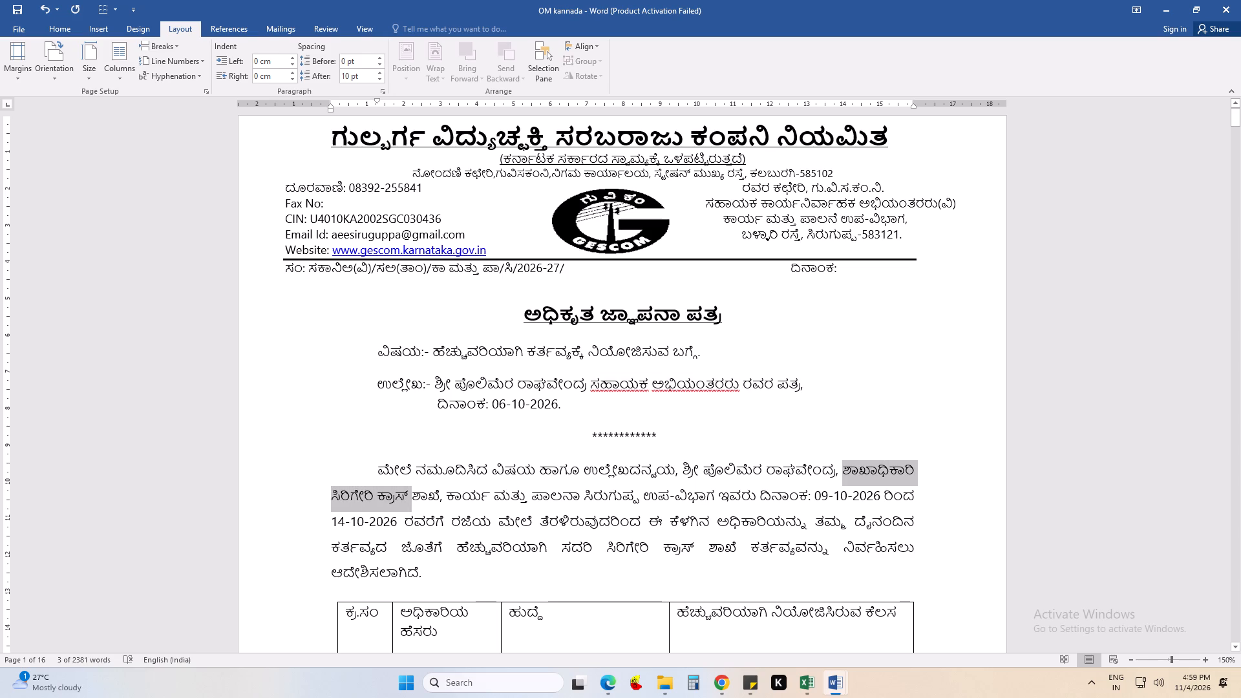
key(shift+Right)
key(shift+Right)
key(ctrl+v)
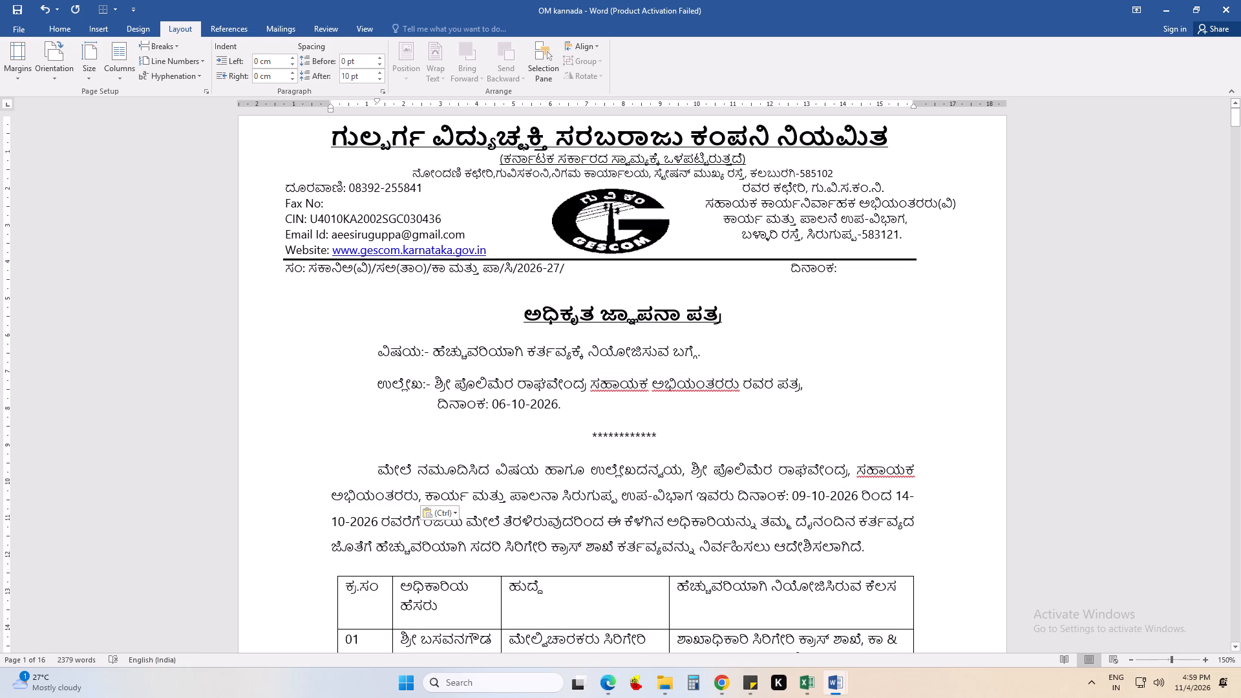
Add (ತಾ & ವಿ) directly after the designation ಸಹಾಯಕ ಅಭಿಯಂತರರು in the body paragraph.
text((tA)
key(shift+parenright)
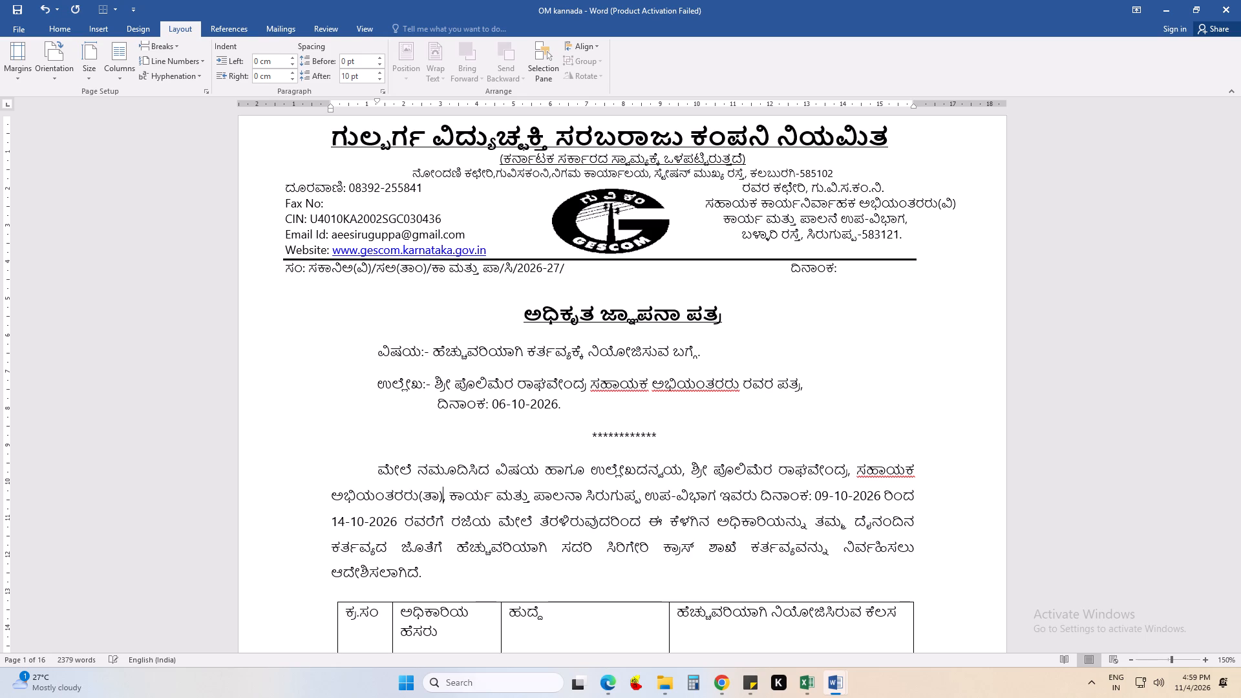
key(BackSpace)
key(space)
text(&)
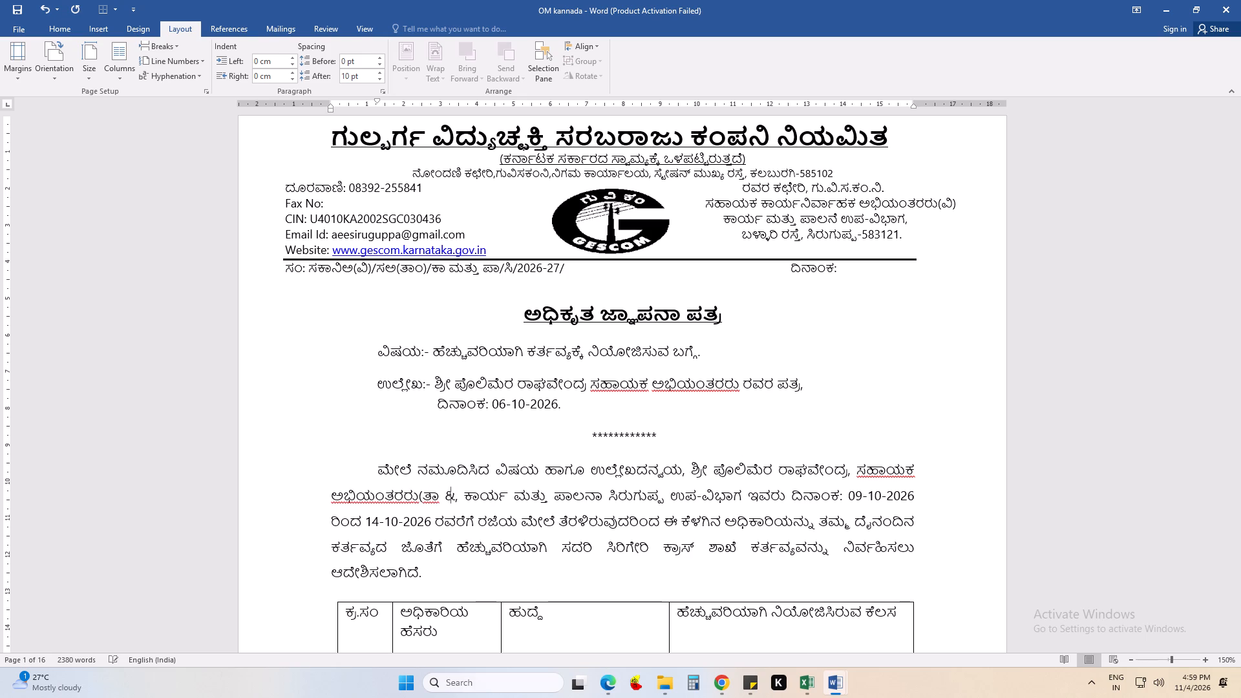
key(space)
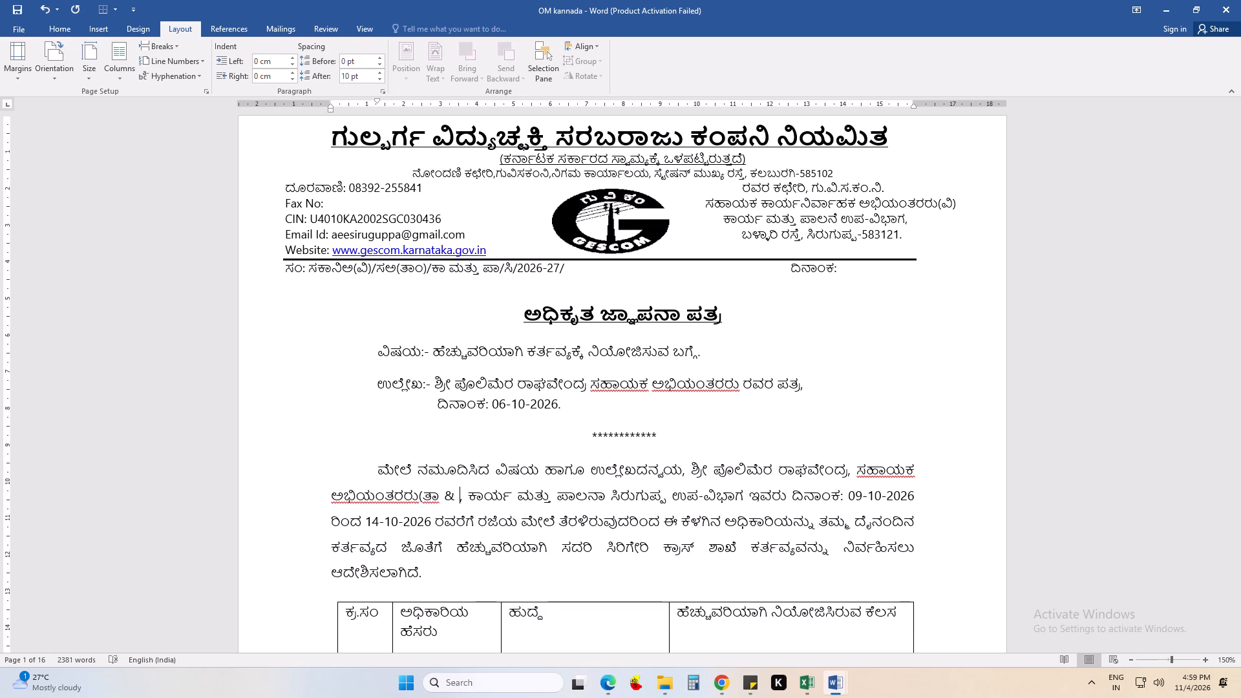
key(shift+v)
key(BackSpace)
text(vi)
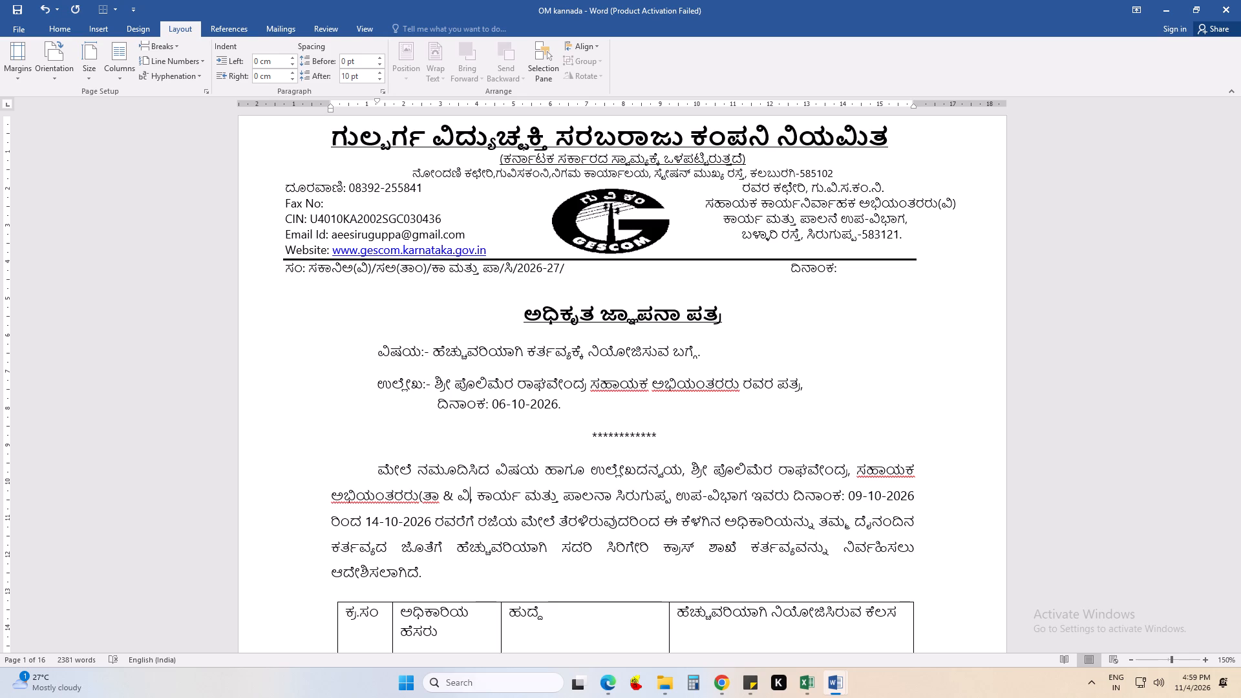
key(shift+parenright)
Change the leave start date after ದಿನಾಂಕ: in the body paragraph to 06-11-2026.
key(Right)
key(Right)
key(Right)
key(Right)
key(Right)
key(Right)
key(Right)
key(Right)
key(Right)
key(Right)
key(Right)
key(Right)
key(Right)
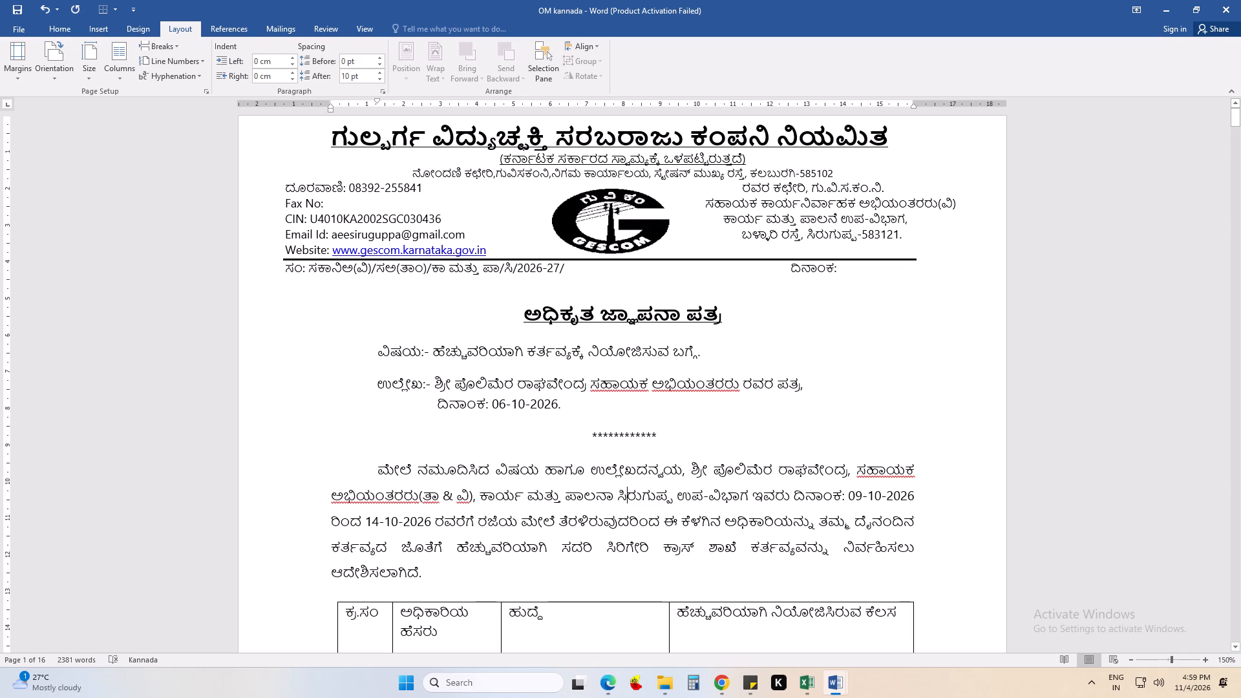
click(850, 501)
text(00)
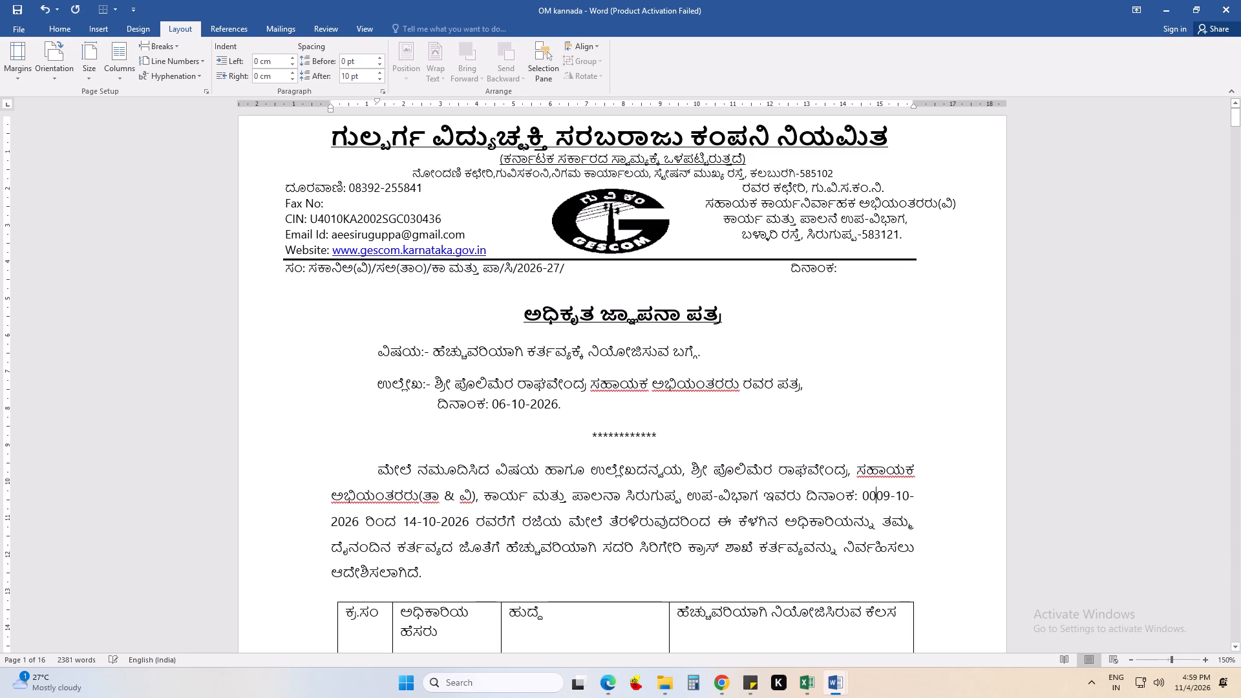
key(BackSpace)
key(BackSpace)
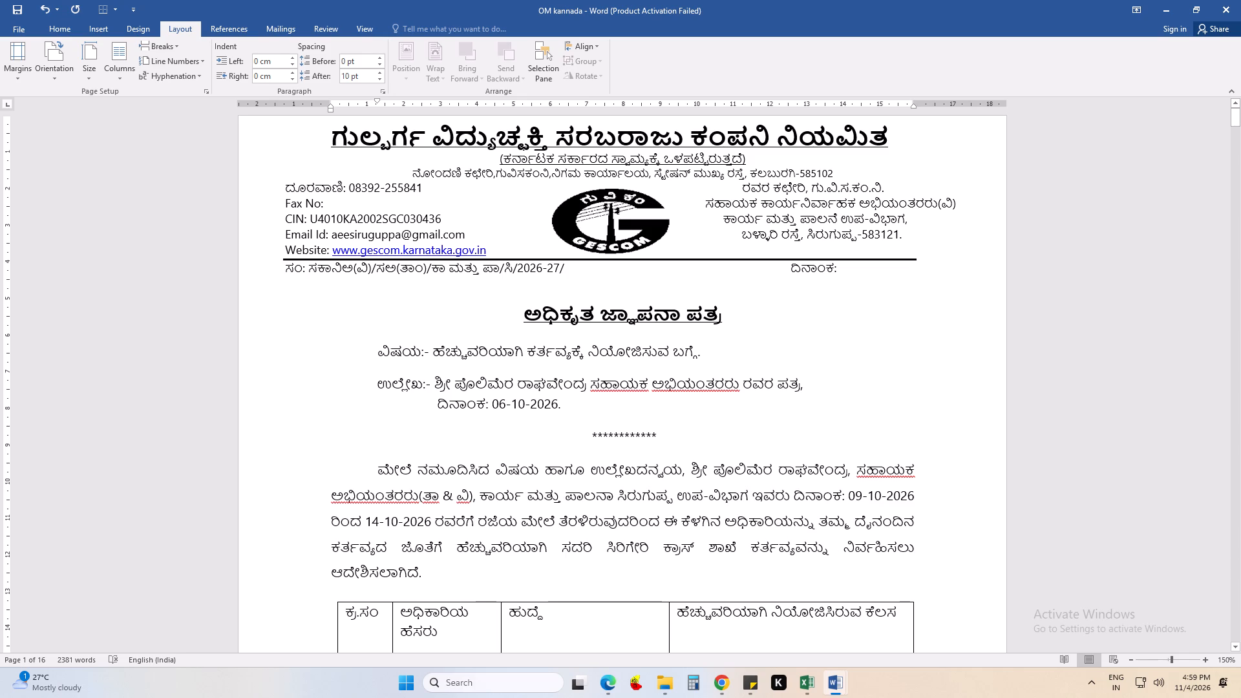
click(864, 493)
key(BackSpace)
key(BackSpace)
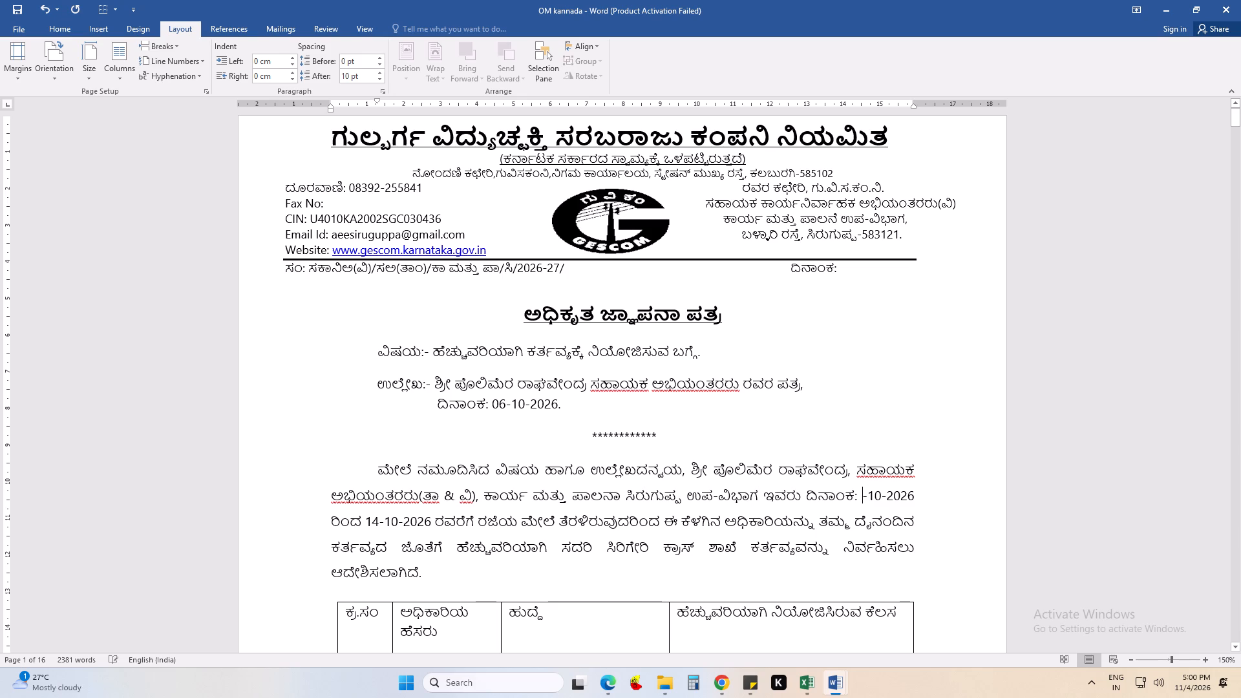
key(6)
key(Left)
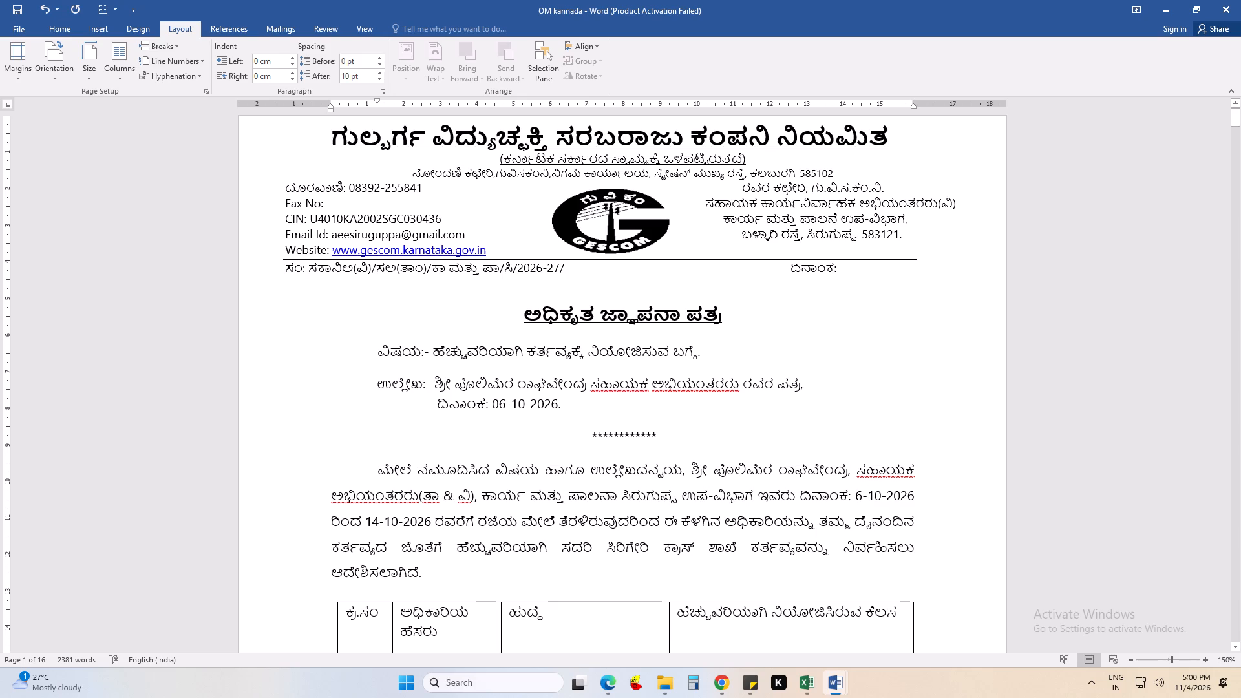
key(0)
key(Right)
key(Right)
key(Right)
key(Right)
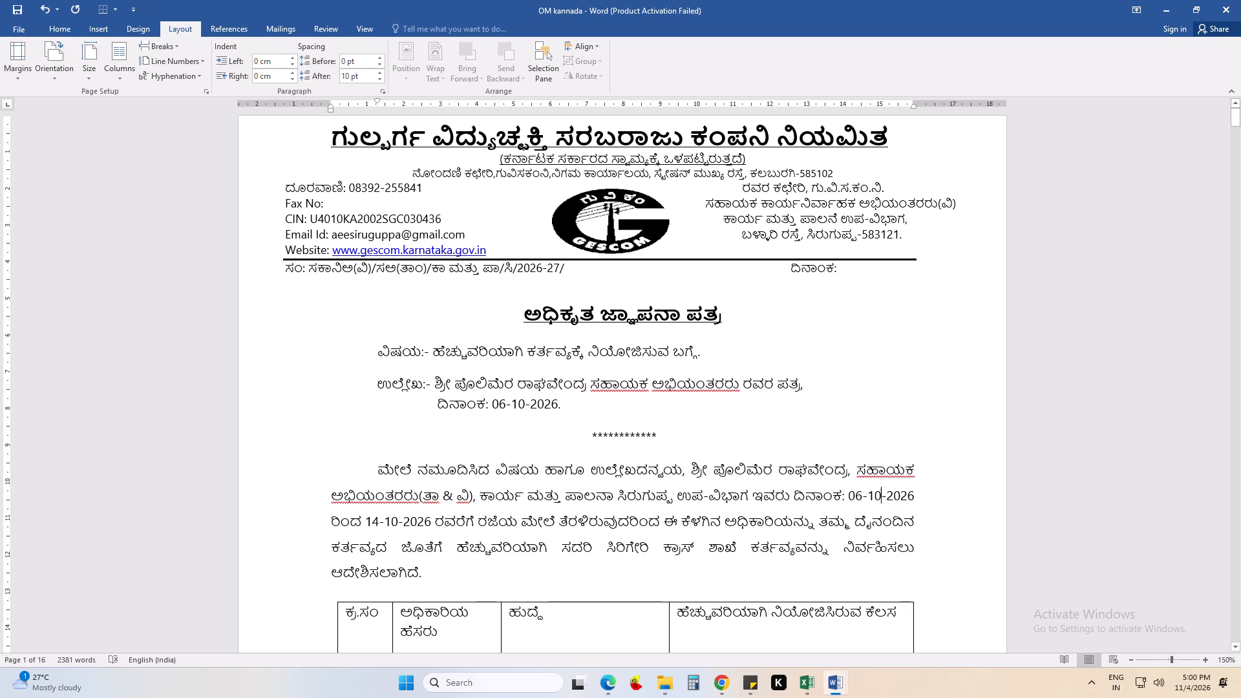
key(BackSpace)
key(1)
Change the leave end date before ರವರೆಗೆ in the body paragraph to 09-11-2026 and save the document.
key(Right)
key(Right)
key(Right)
key(Right)
key(Right)
key(Right)
key(Right)
key(Right)
key(Right)
key(Right)
key(Right)
key(BackSpace)
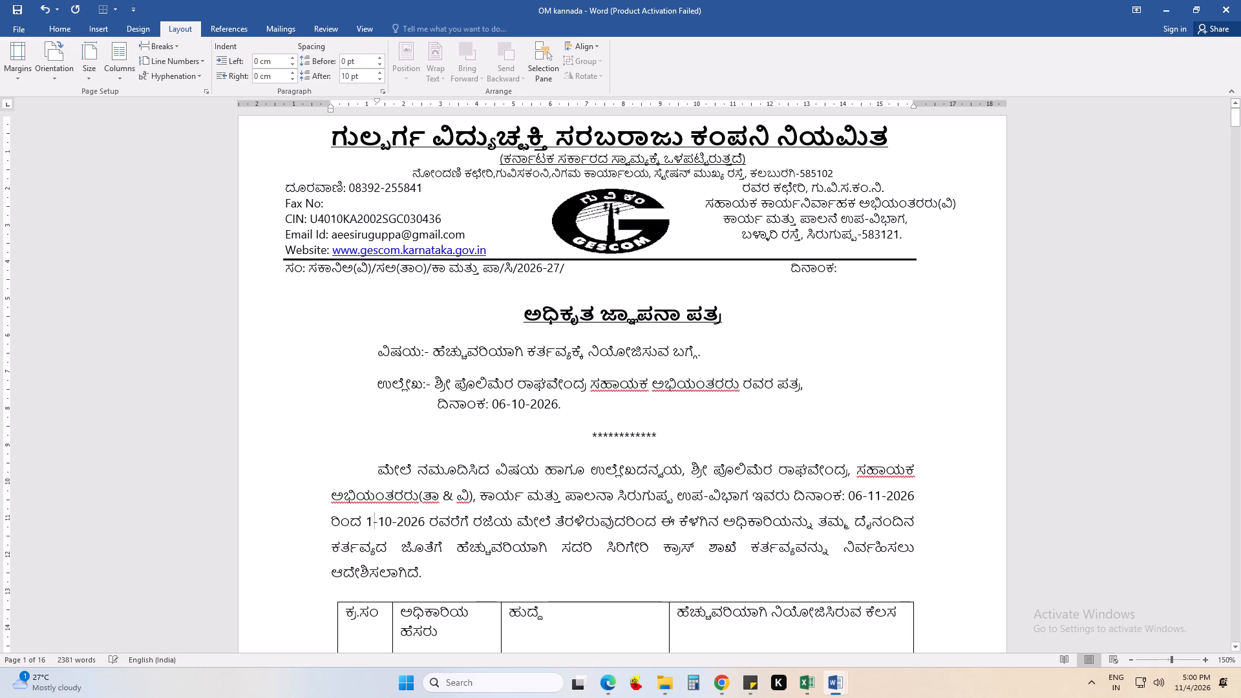
key(BackSpace)
key(0)
key(9)
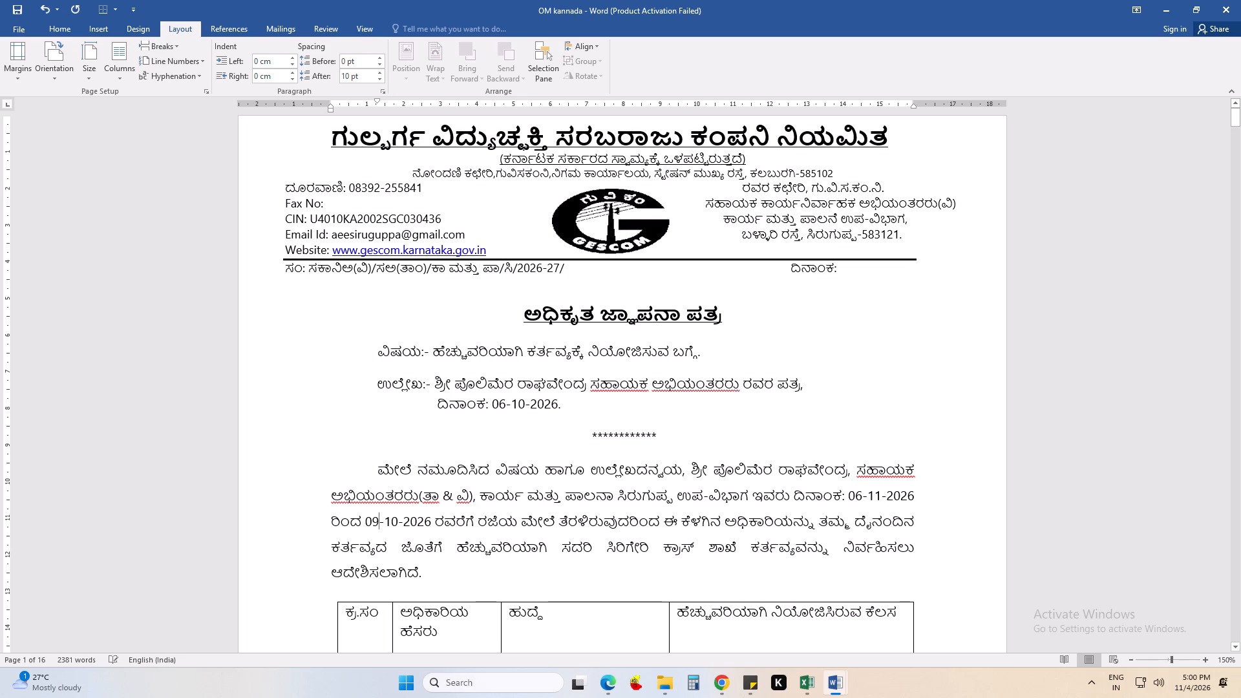
key(Right)
key(Right)
key(Right)
key(BackSpace)
key(1)
key(ctrl+s)
Change ಅಧಿಕಾರಿಯನ್ನು in the body paragraph to the plural form ಅಧಿಕಾರಿಗಳನ್ನು.
click(811, 526)
key(BackSpace)
key(BackSpace)
key(BackSpace)
key(BackSpace)
key(BackSpace)
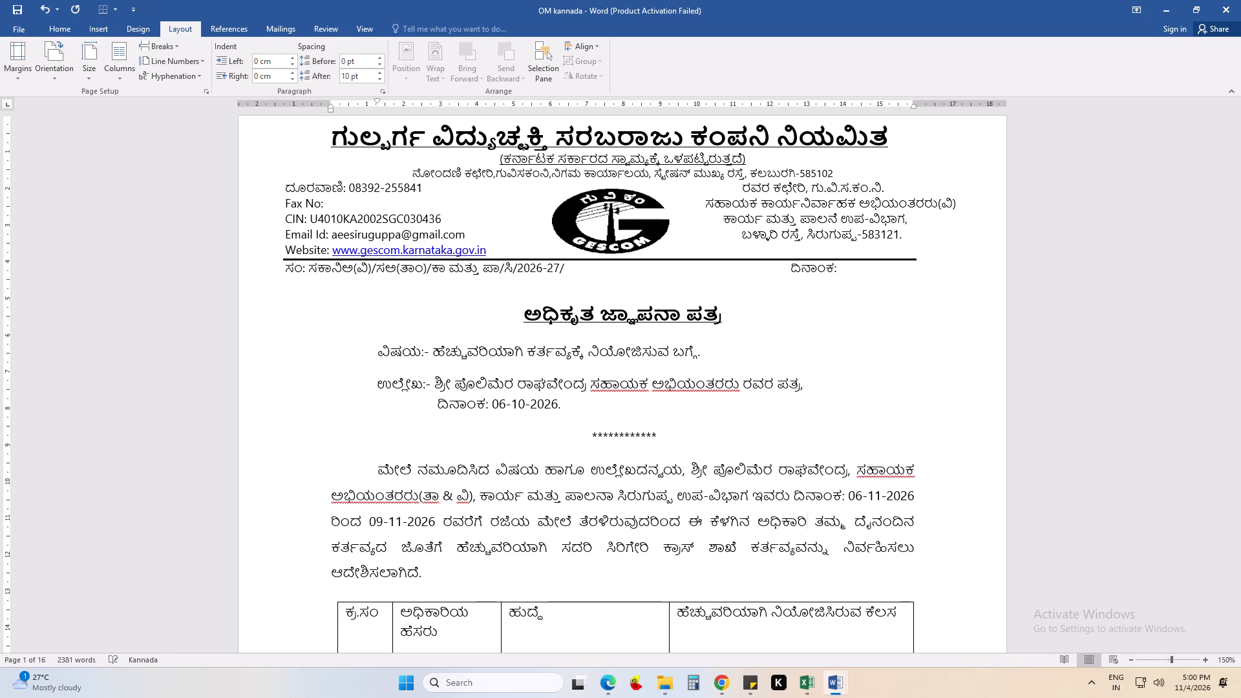
key(g)
text(Lnfnu)
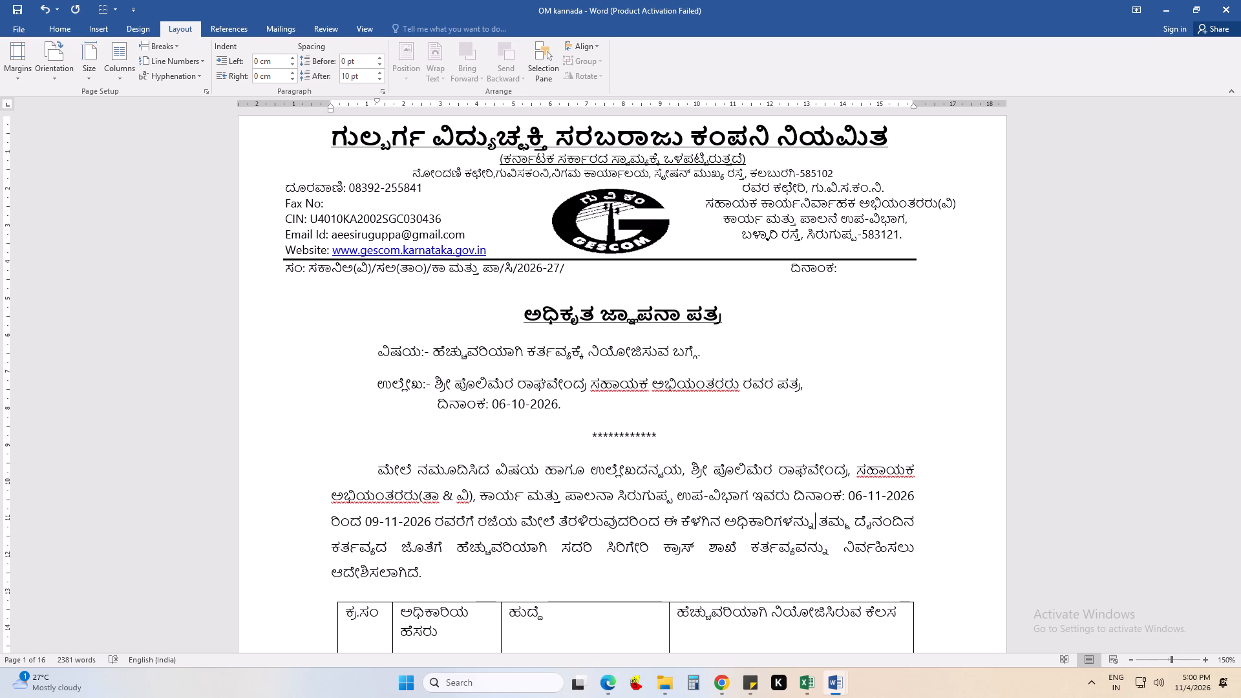
Replace ಸಿರಿಗೇರಿ ಕ್ರಾಸ್ after ಸದರಿ in the body paragraph with ನಗರ.
key(Down)
key(Left)
key(Left)
key(Left)
key(Left)
key(Left)
key(Left)
key(Left)
key(Left)
key(Left)
key(Left)
key(Left)
key(Left)
key(Left)
key(Left)
key(Left)
key(Left)
key(shift+Right)
key(shift+Right)
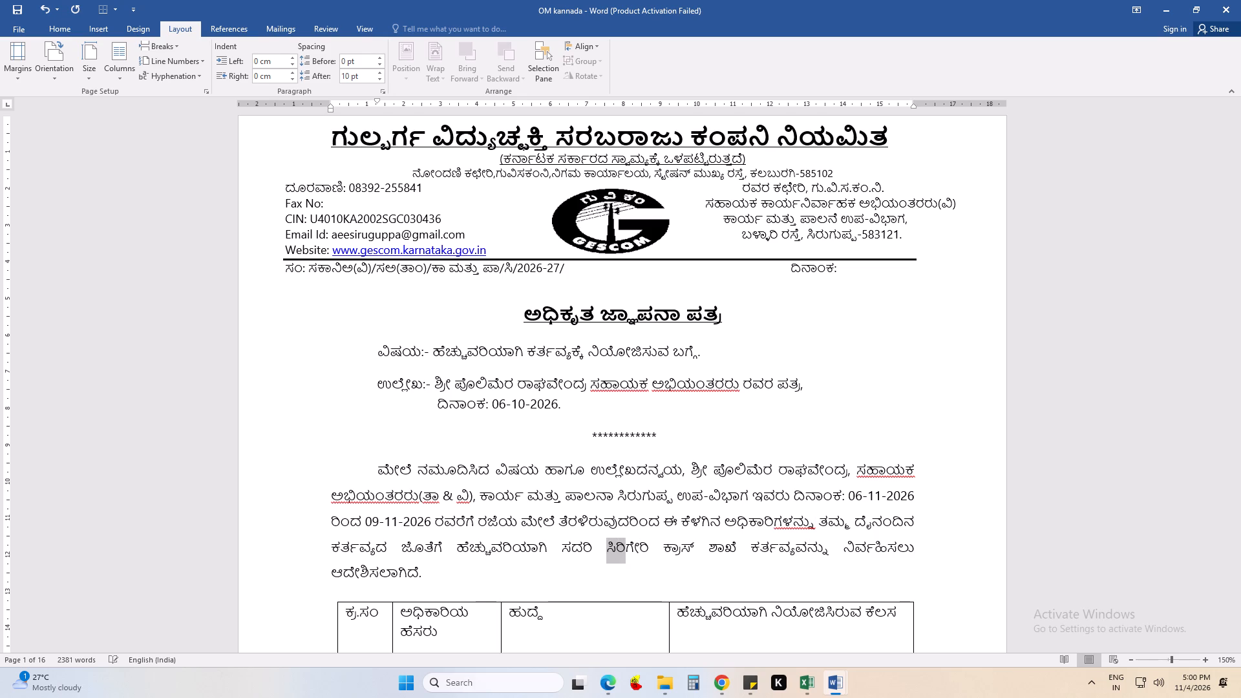
key(shift+Right)
key(shift+Right)
key(shift+Right)
key(shift+Right)
key(shift+Right)
key(shift+Right)
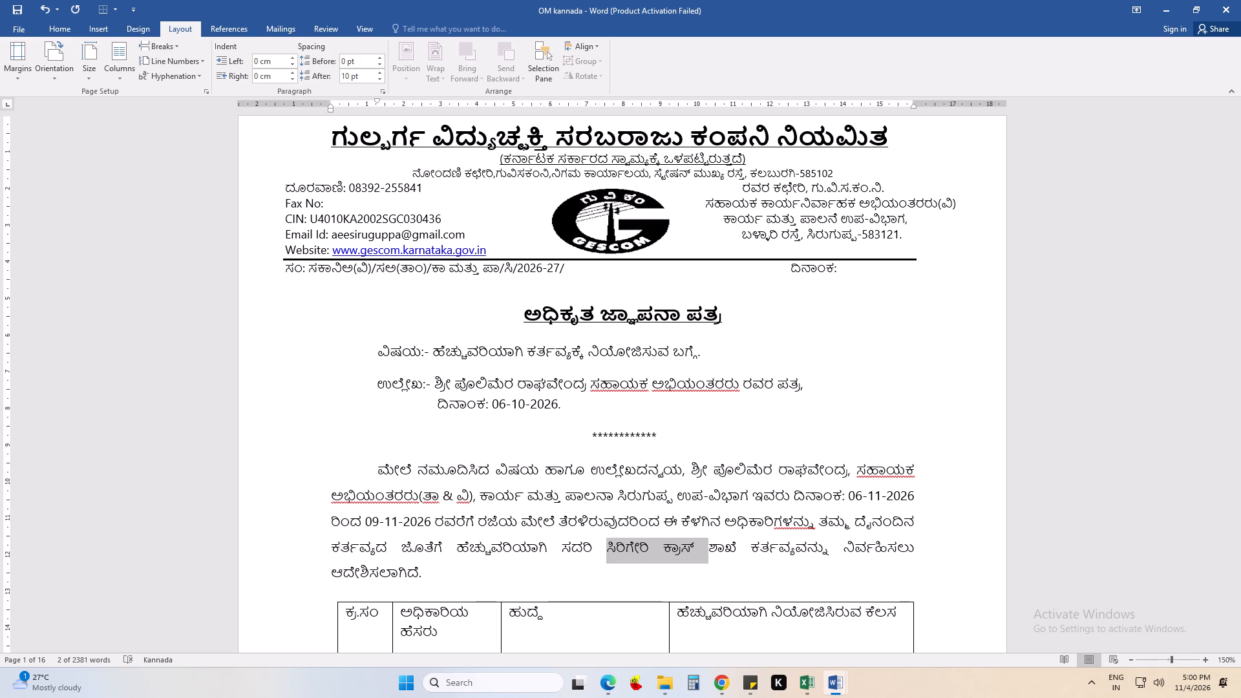
text(ngr)
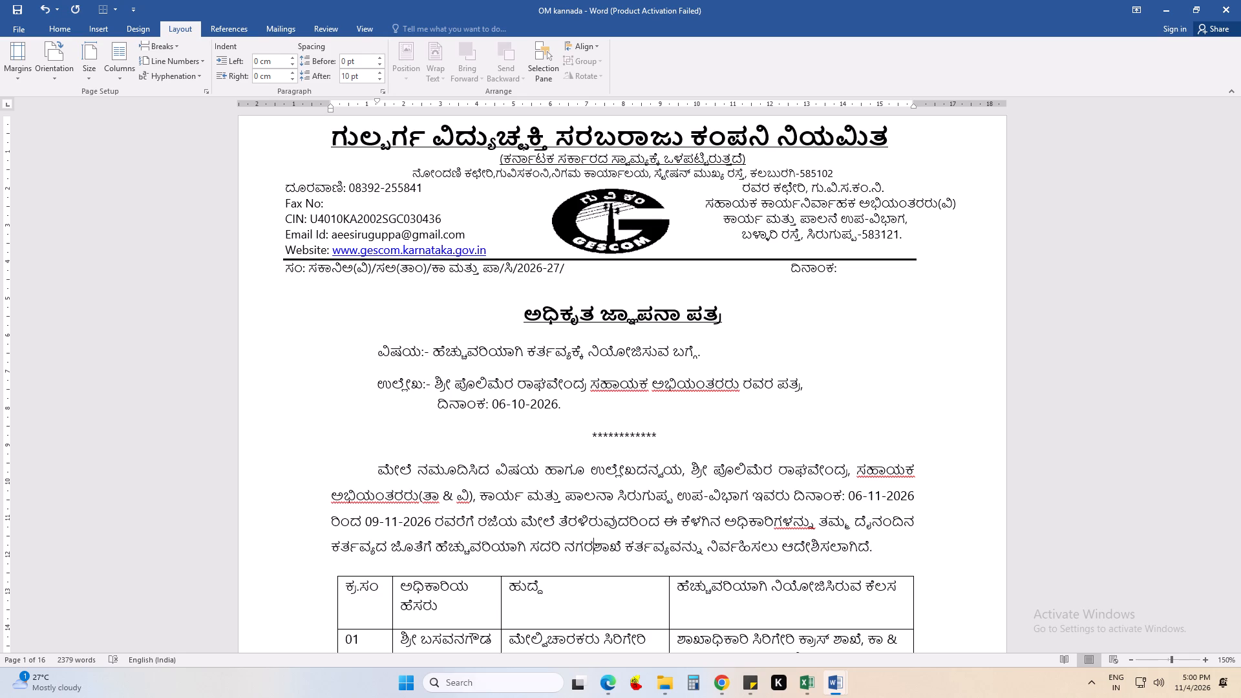
Delete ನಗರ and the word ಶಾಖೆ between ಸದರಿ and ಕರ್ತವ್ಯವನ್ನು in the body paragraph.
key(BackSpace)
key(BackSpace)
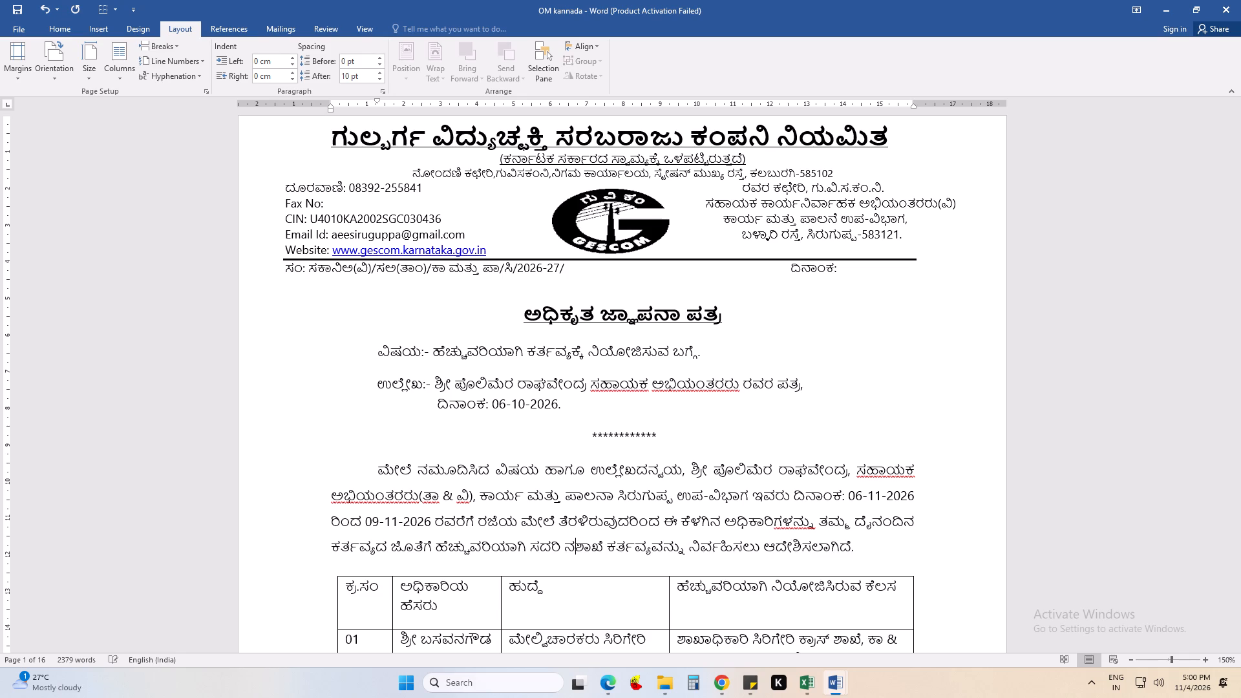
key(BackSpace)
key(Delete)
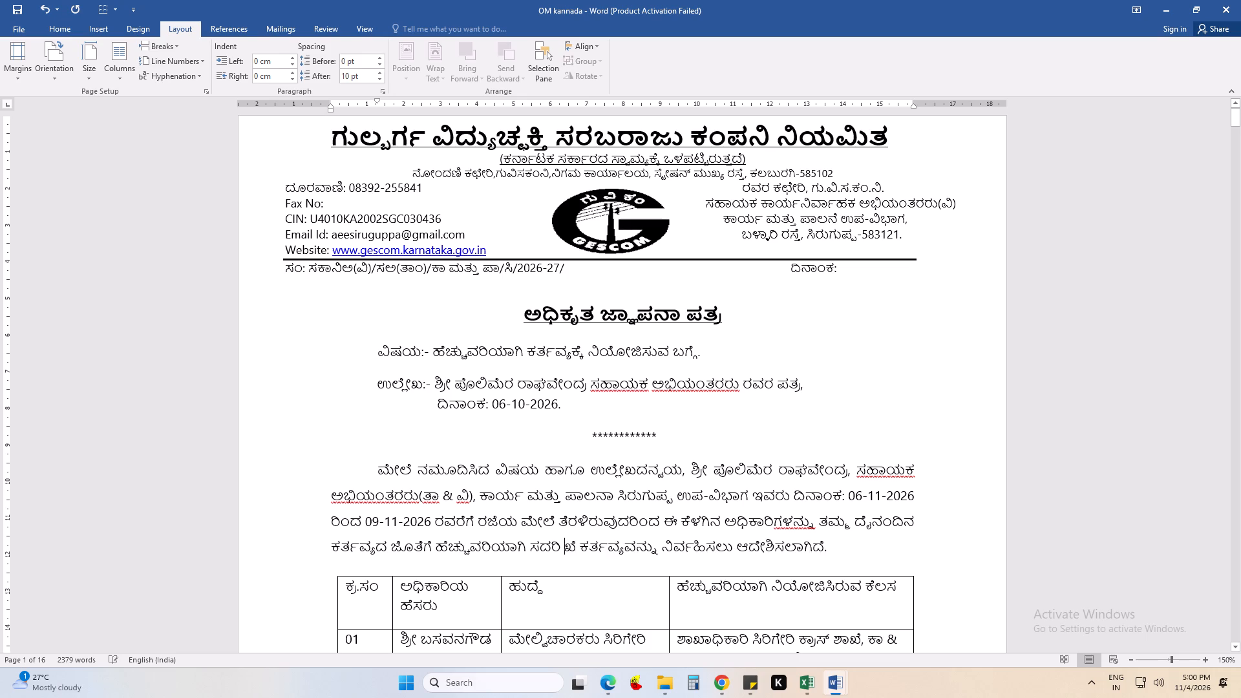
key(Delete)
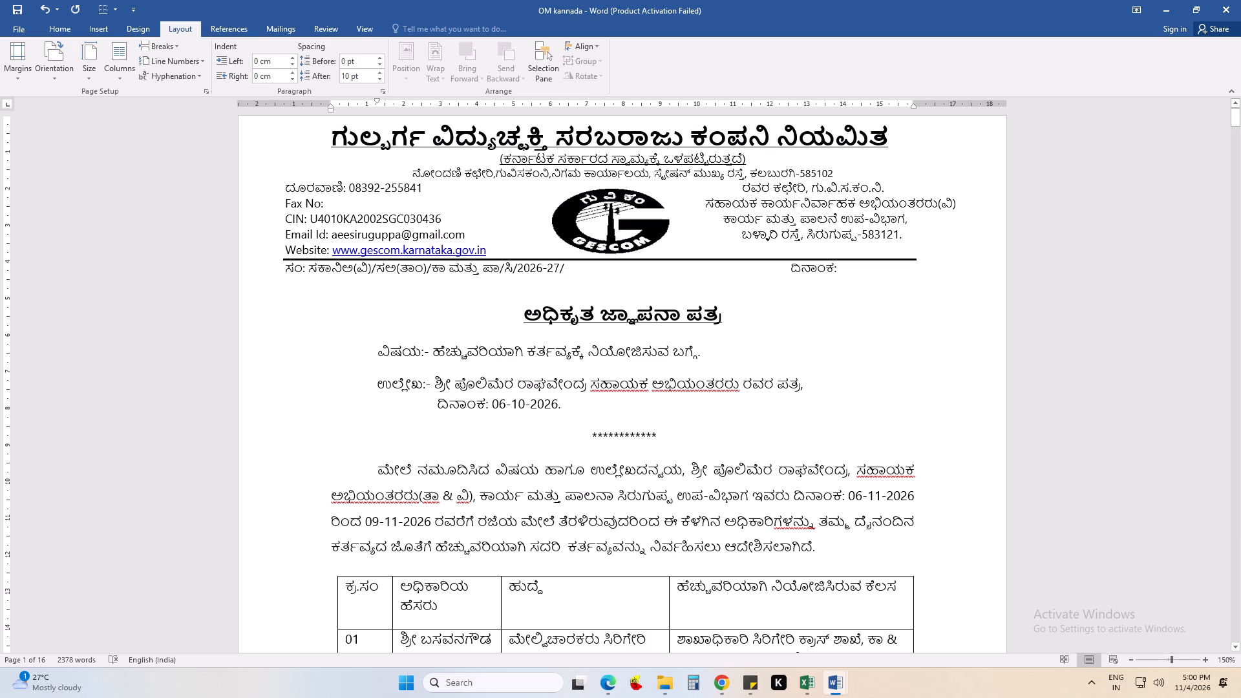
Copy the officer's name with its ಶ್ರೀ title from the body paragraph's opening and paste it before ಕರ್ತವ್ಯವನ್ನು.
drag(694, 471, 809, 478)
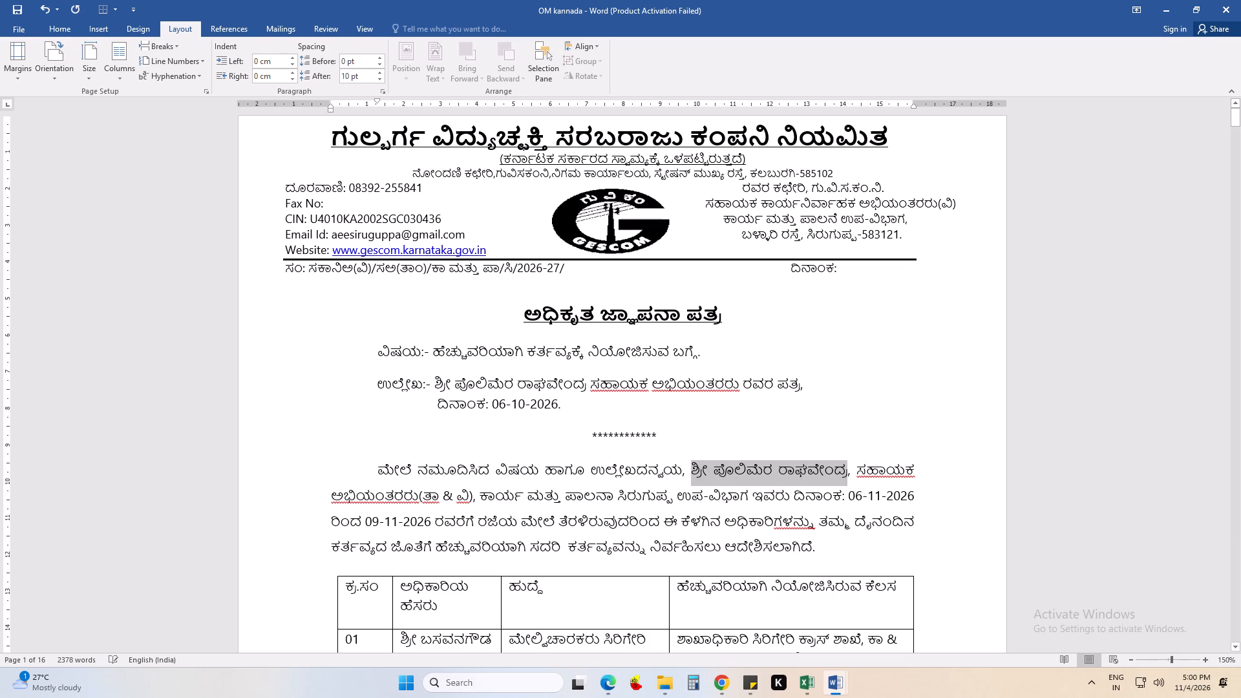
key(ctrl+c)
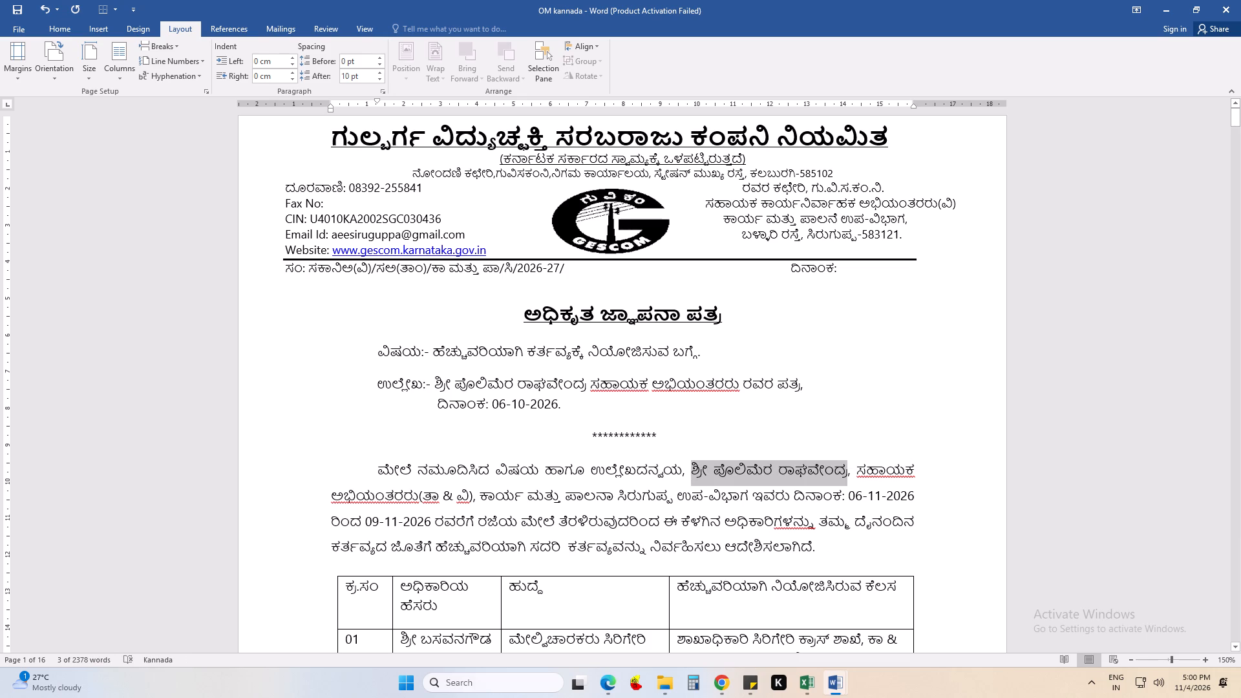
click(566, 548)
key(ctrl+v)
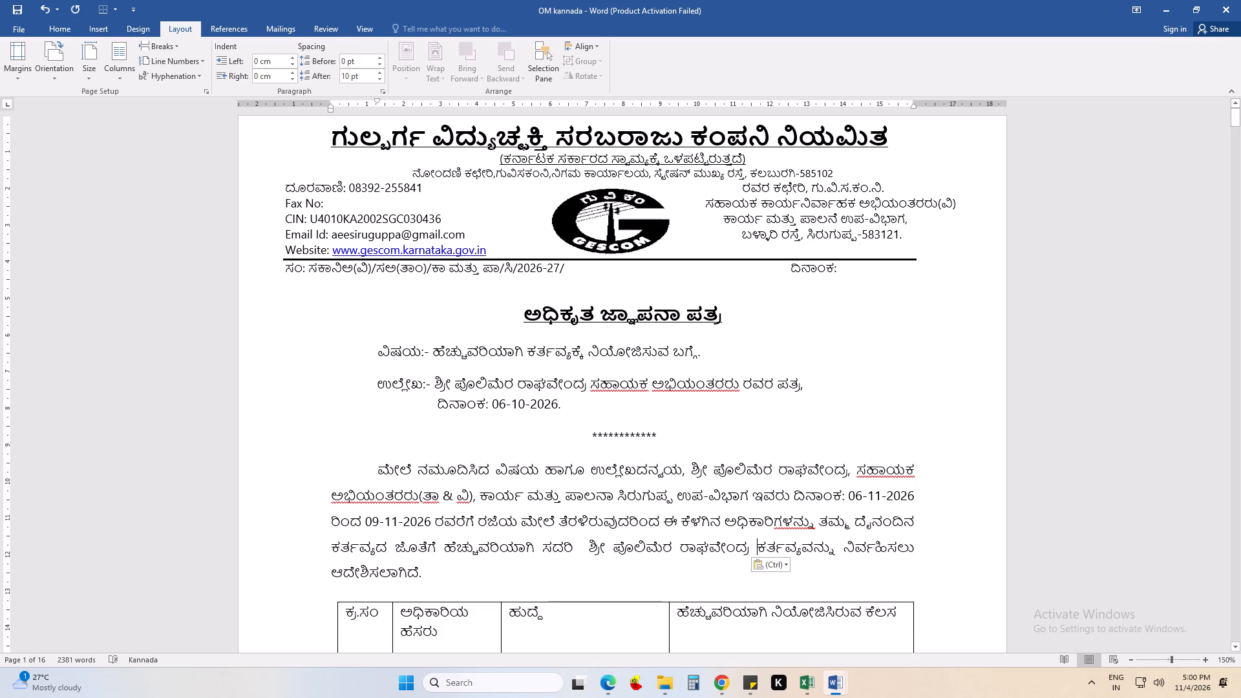
Delete ಸದರಿ and the extra spaces before the pasted officer's name, leaving one space after ಹೆಚ್ಚುವರಿಯಾಗಿ, and save the document.
click(580, 553)
key(Right)
key(BackSpace)
key(BackSpace)
key(BackSpace)
key(BackSpace)
key(BackSpace)
key(BackSpace)
key(BackSpace)
key(space)
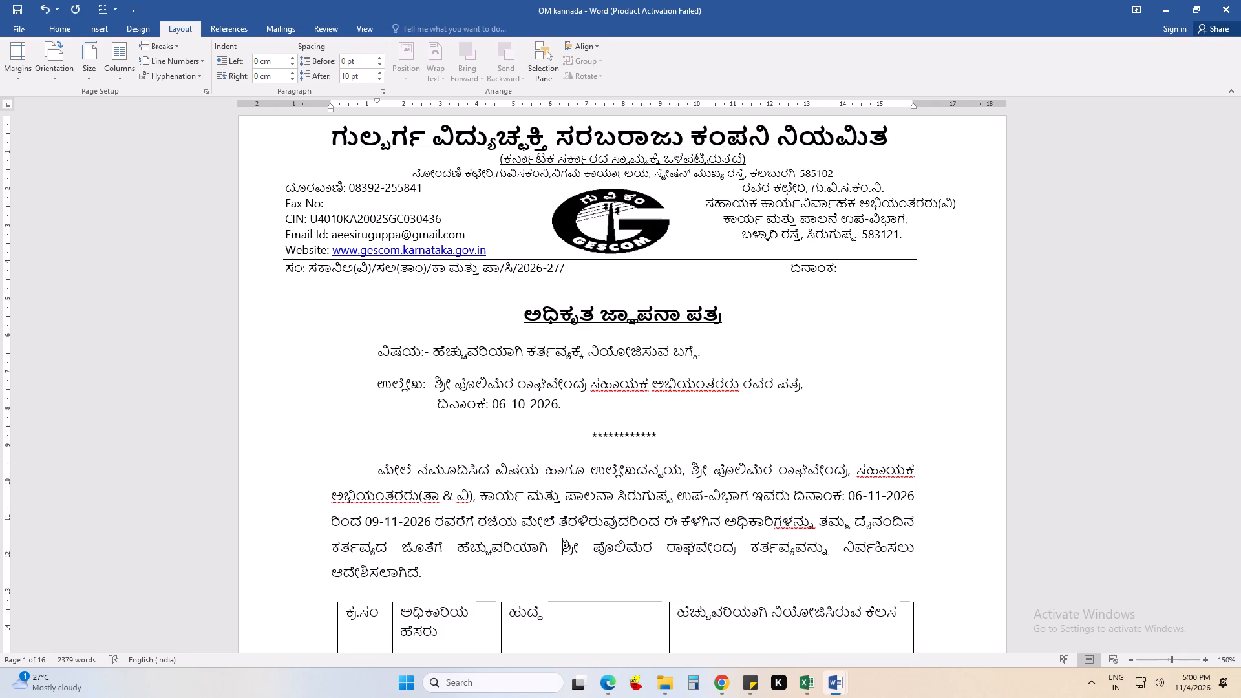
key(ctrl+s)
Insert ರವರ between the pasted officer's name and ಕರ್ತವ್ಯವನ್ನು in the body paragraph and save the document.
click(743, 546)
text(rvr)
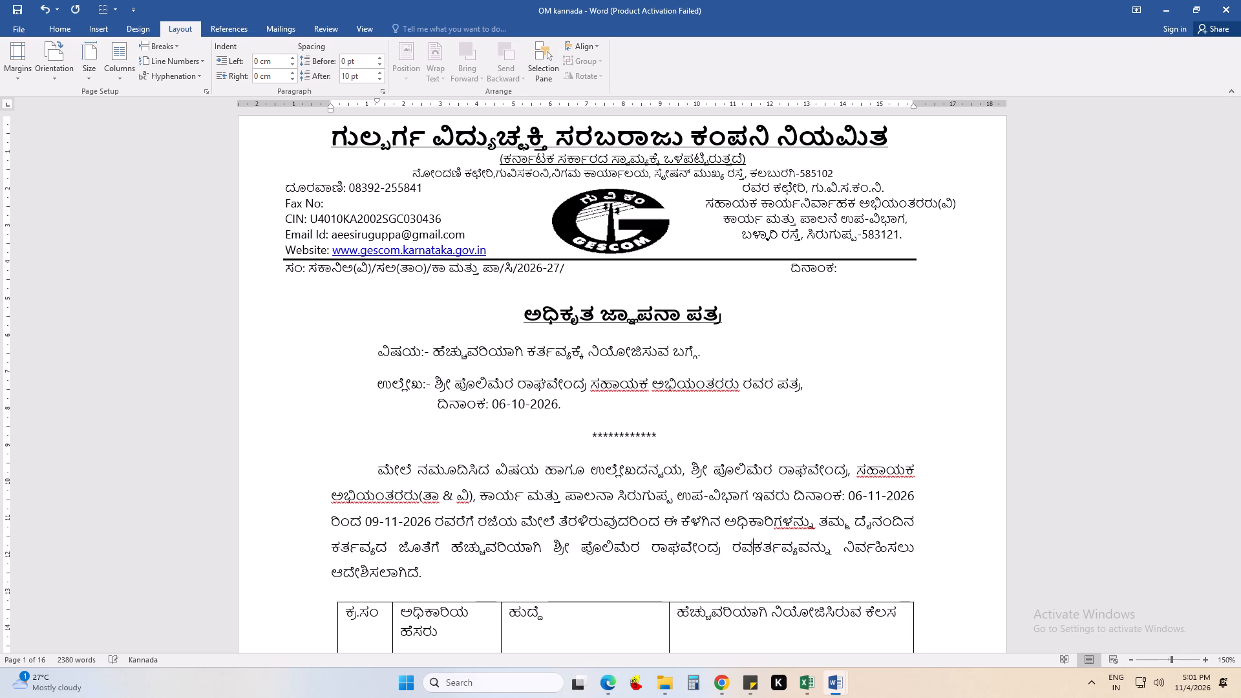
key(space)
key(ctrl+s)
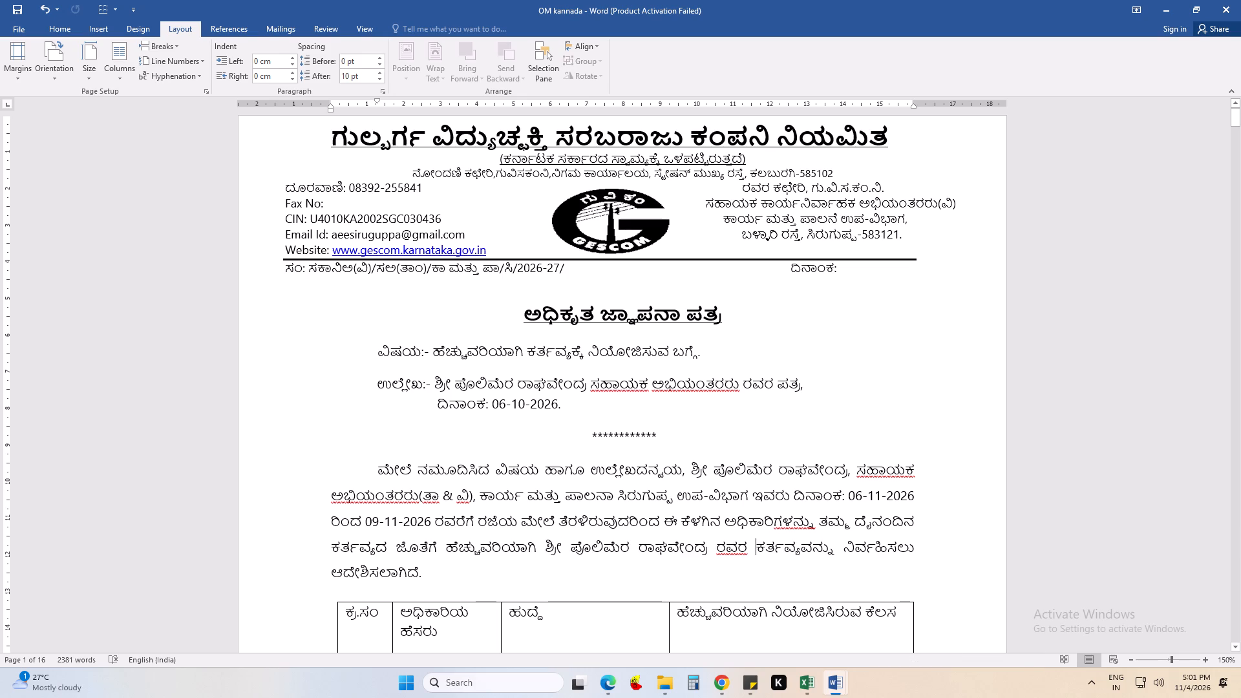
Shorten the bracketed part of the officer's designation in the body paragraph to (ವಿ) by removing ತಾ &.
click(469, 502)
key(Left)
key(Left)
key(BackSpace)
key(BackSpace)
key(BackSpace)
key(BackSpace)
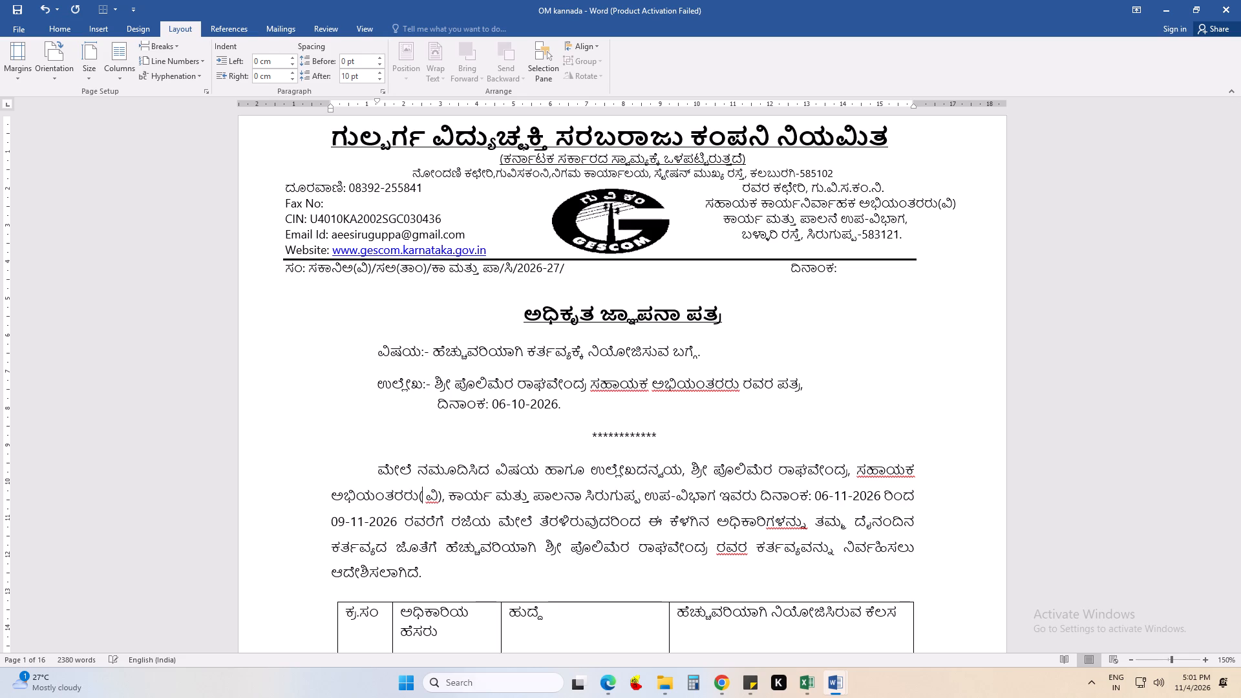
key(Delete)
key(Right)
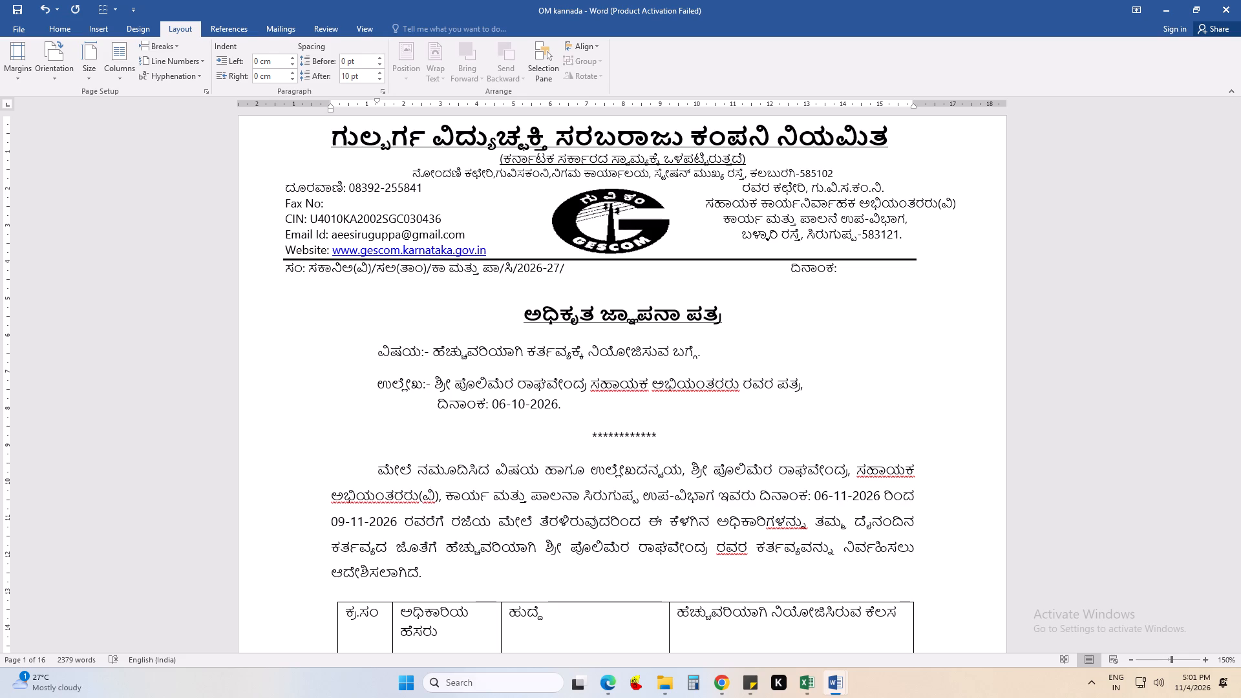
Insert ರವರು after the designation ಸಹಾಯಕ ಅಭಿಯಂತರರು(ವಿ), in the body paragraph.
key(Right)
key(Right)
key(space)
text(rvru)
key(space)
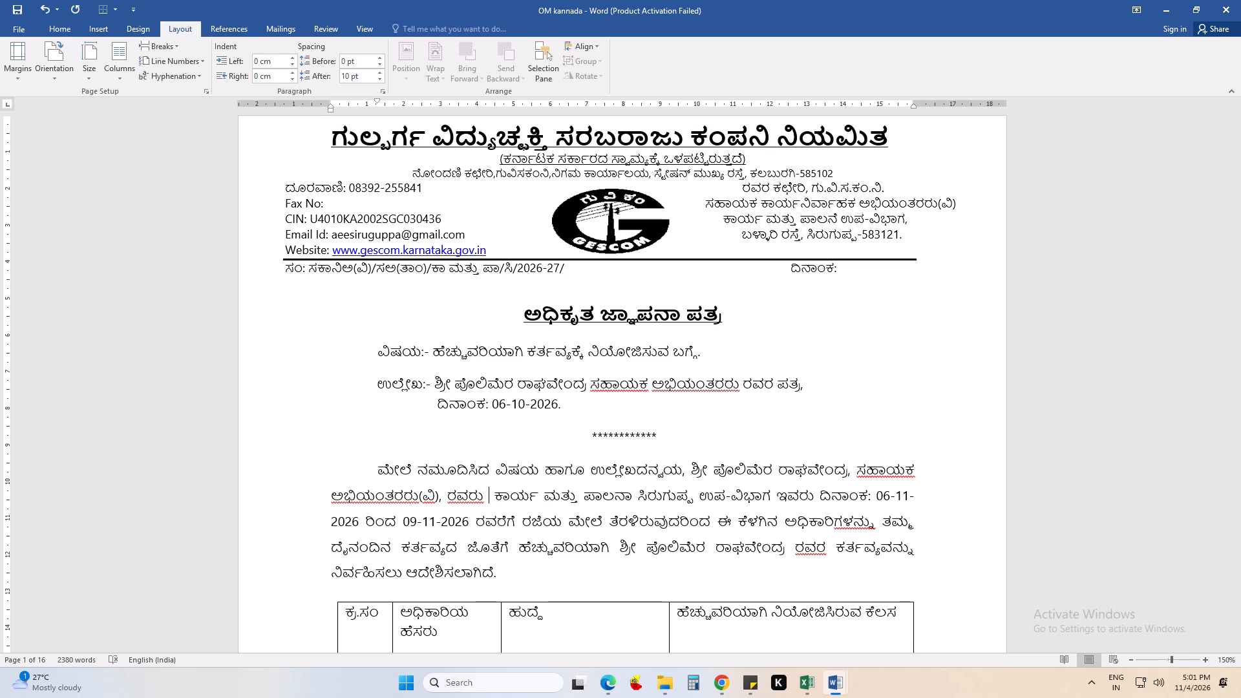
Add ತಾಂತ್ರಿಕ ವಿಭಾಗ ಹಾಗೂ after ರವರು in the body paragraph.
text(tAMt)
text(frii)
key(BackSpace)
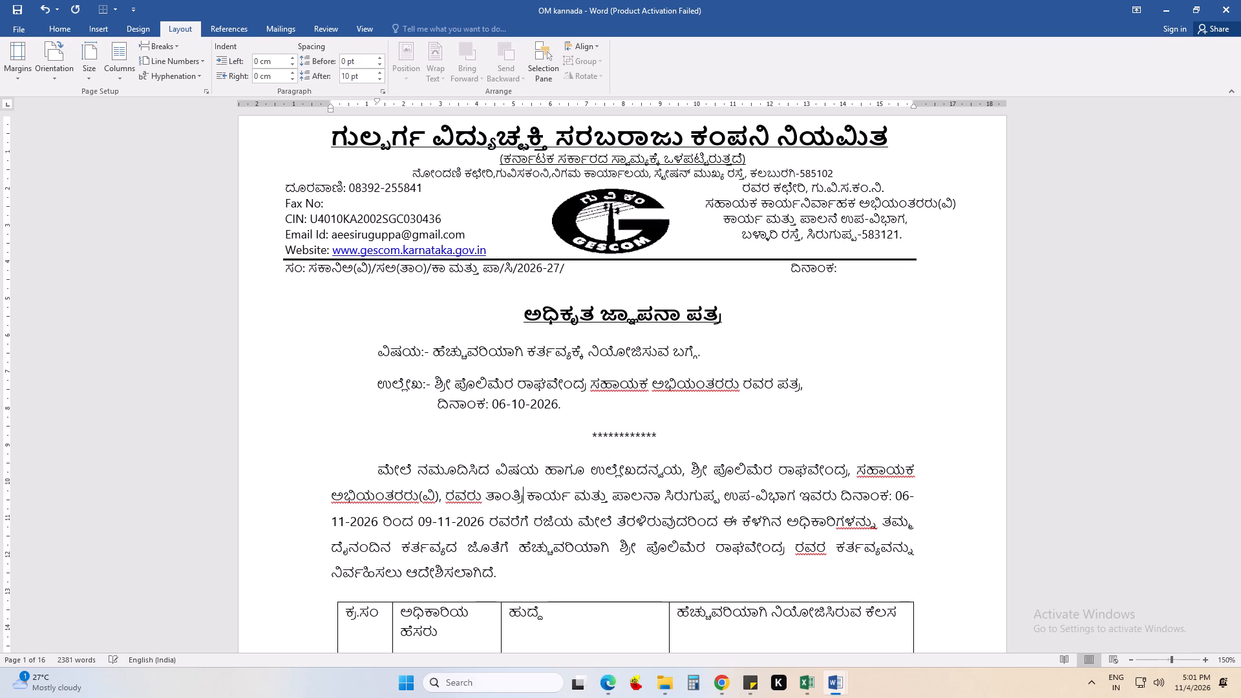
text(k)
key(space)
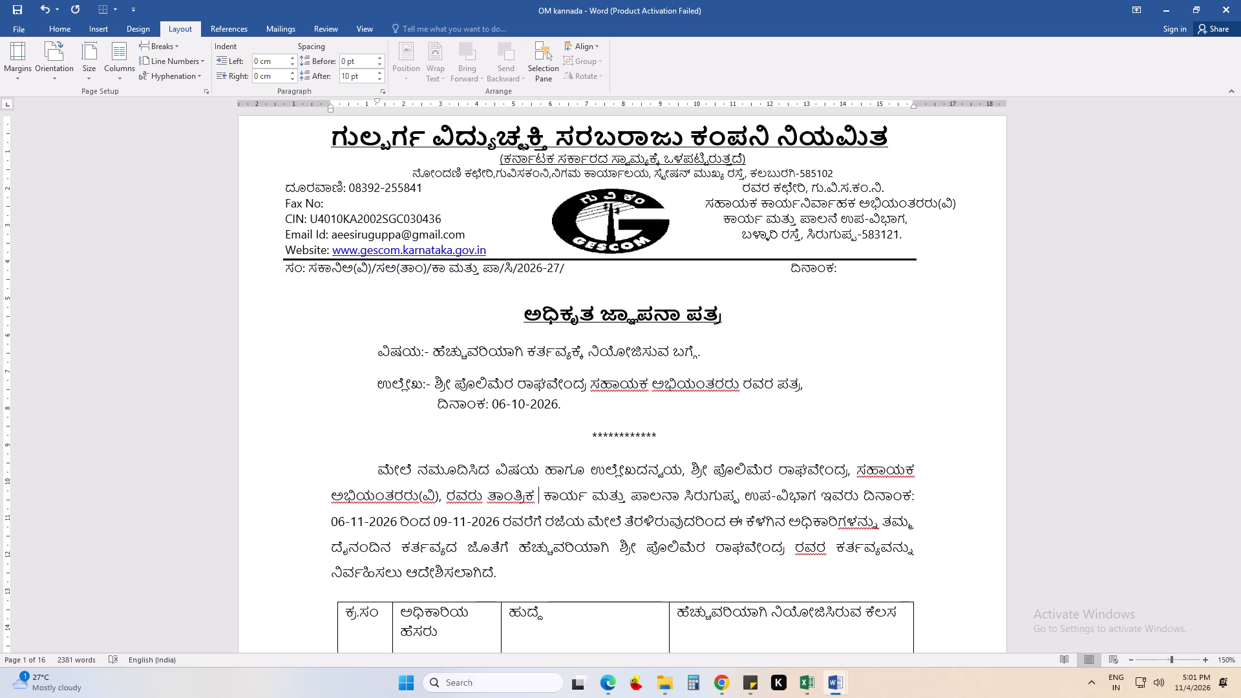
text(vBA)
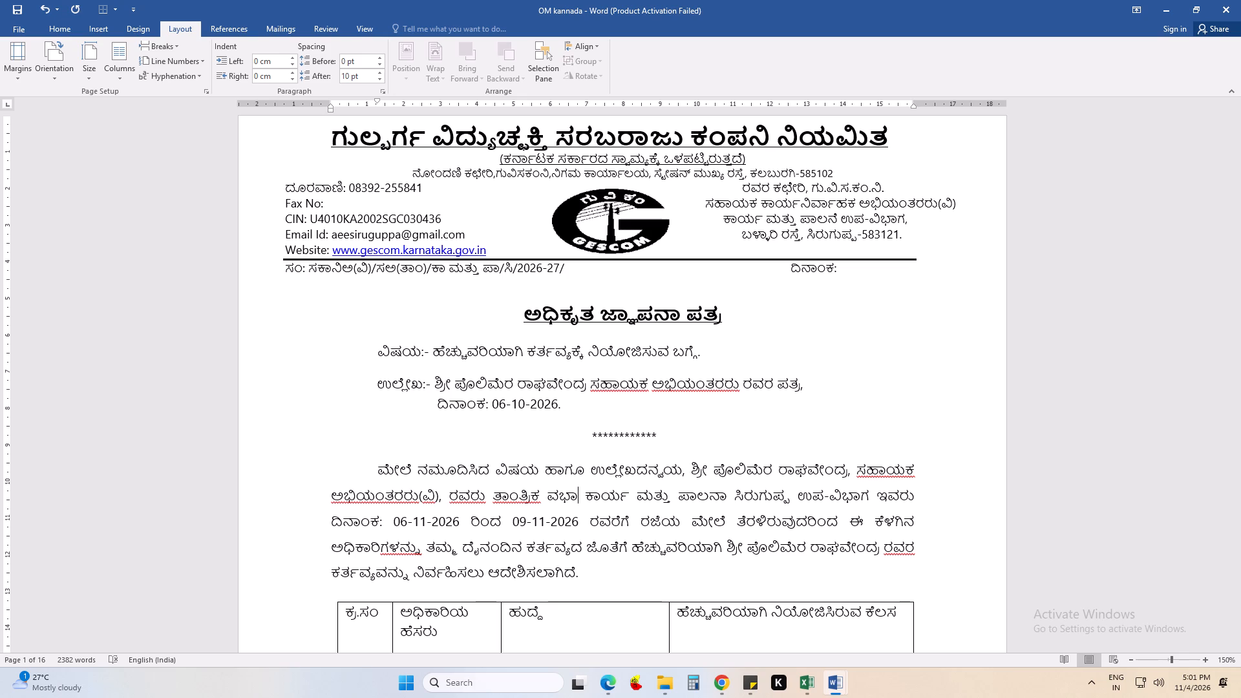
key(Left)
key(BackSpace)
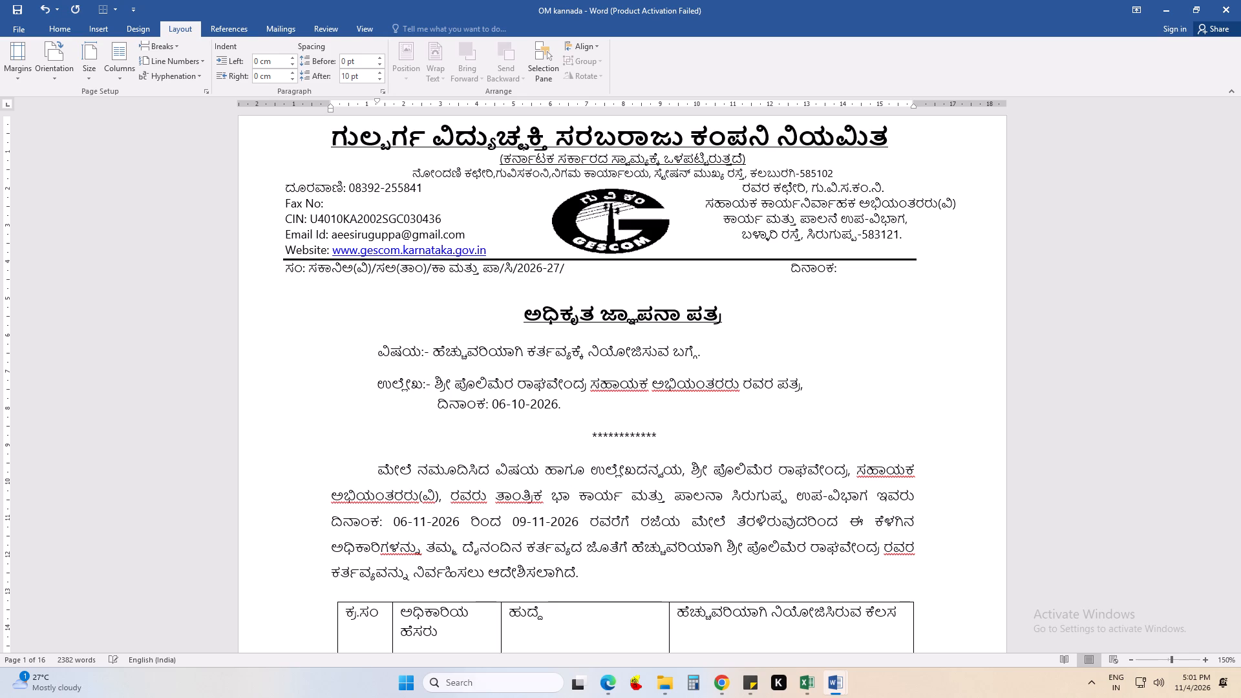
text(vi)
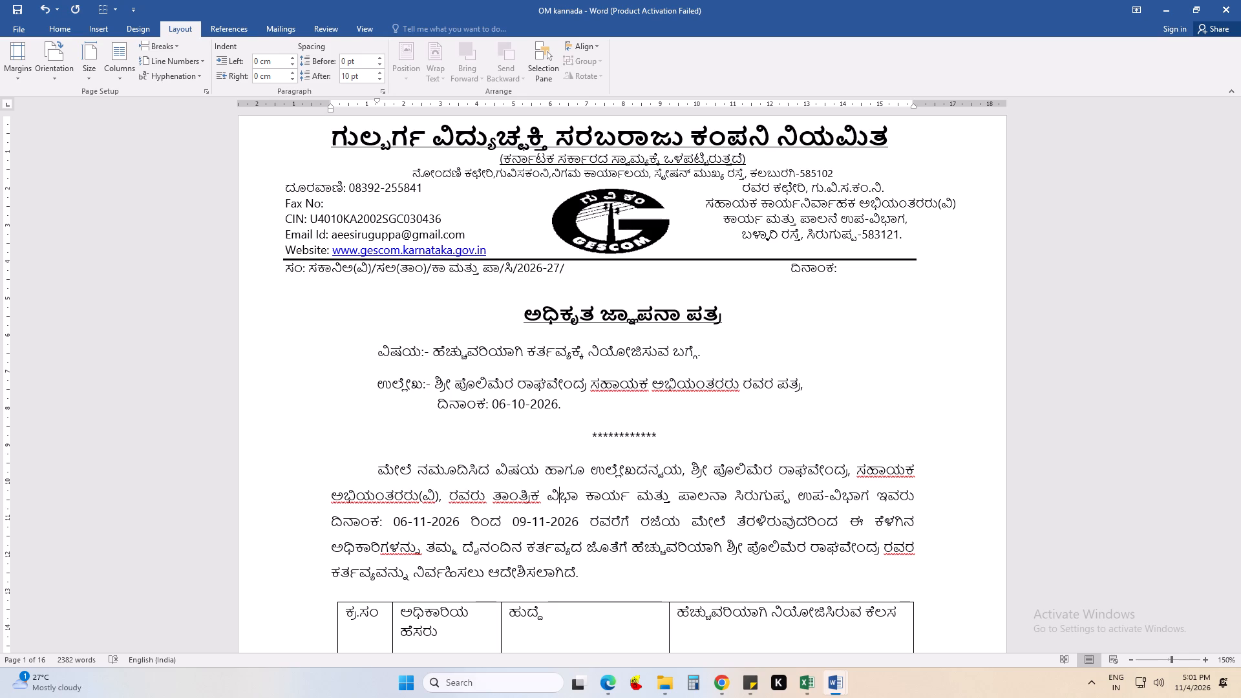
key(Right)
text(g hAgU)
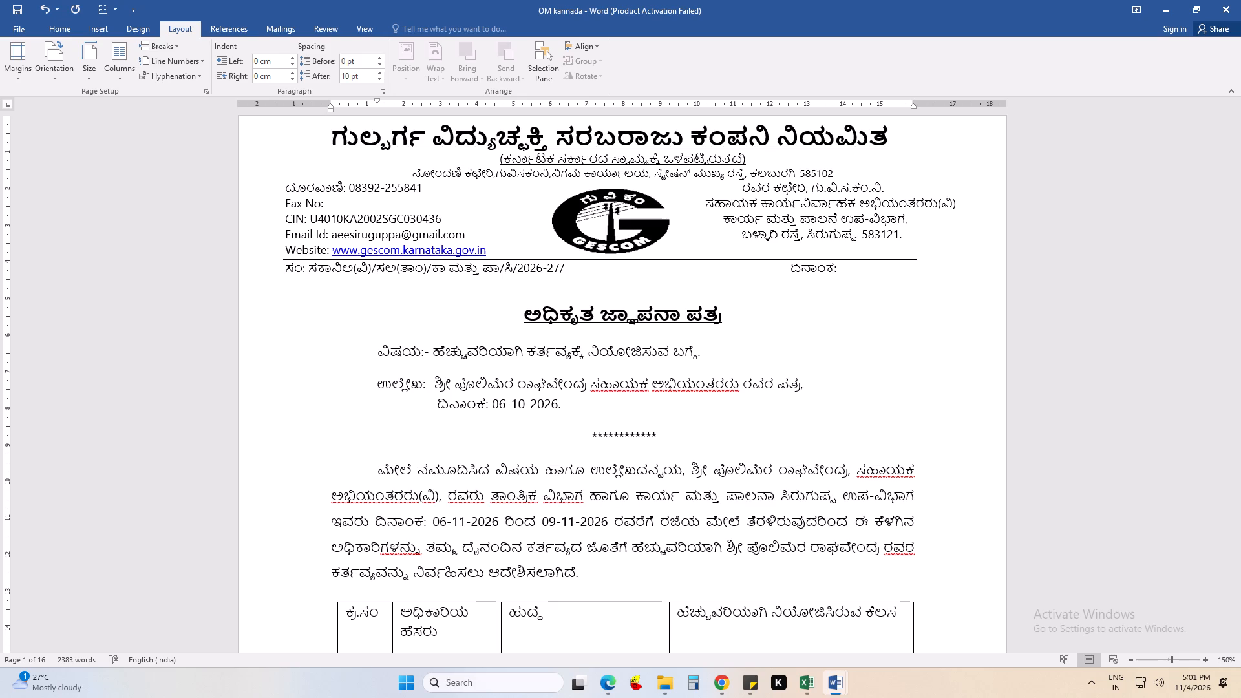
Add ಶಾಖಾಧಿಕಾರಿ after ಹಾಗೂ in the body paragraph, with a single space before ಕಾರ್ಯ.
key(space)
text(SAKAD)
text(ikkA)
key(BackSpace)
key(BackSpace)
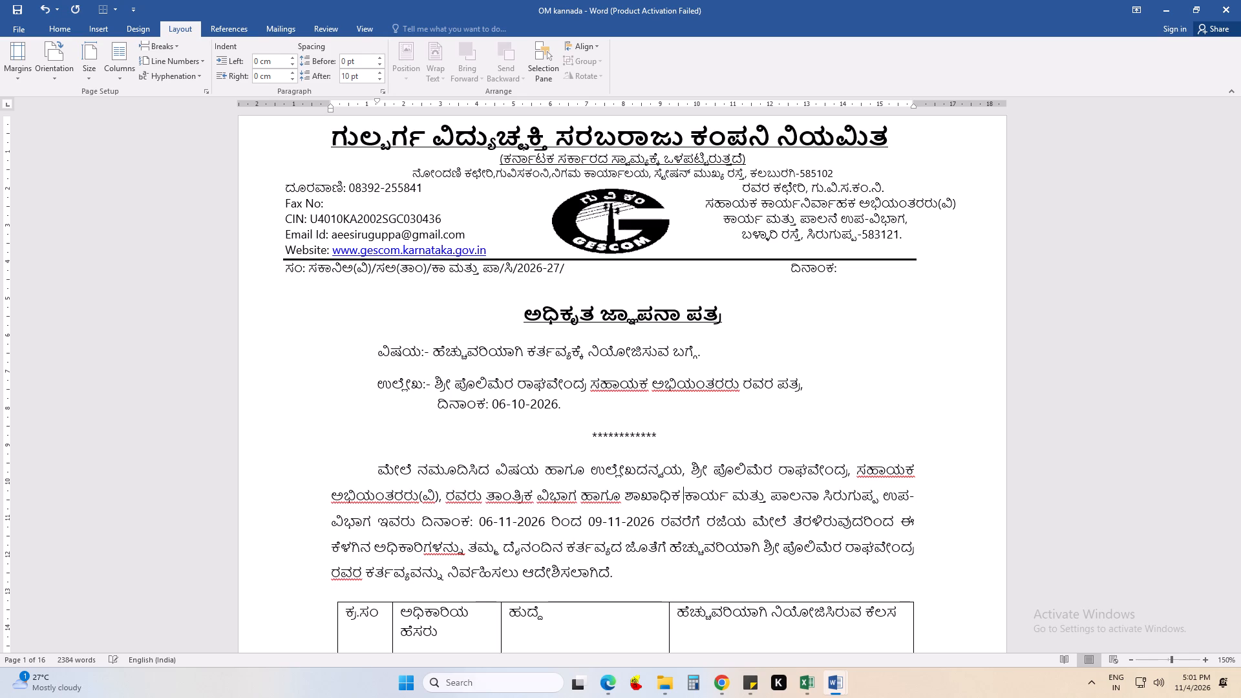
key(BackSpace)
text(kAri)
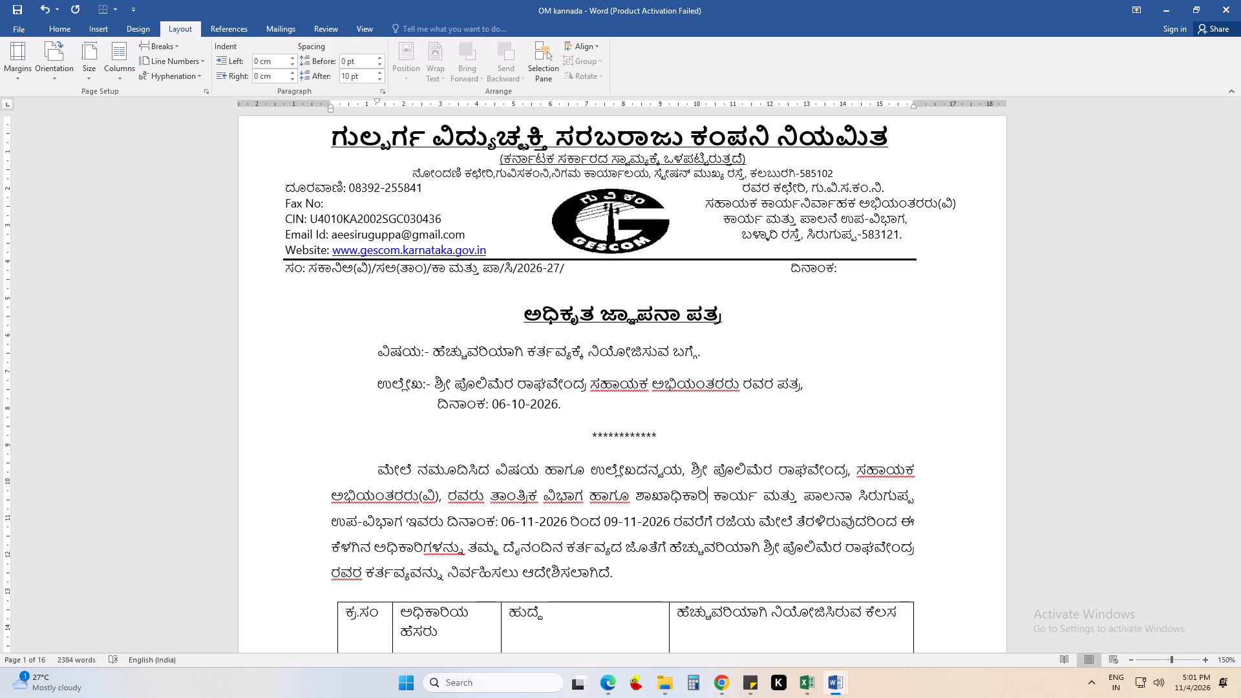
key(space)
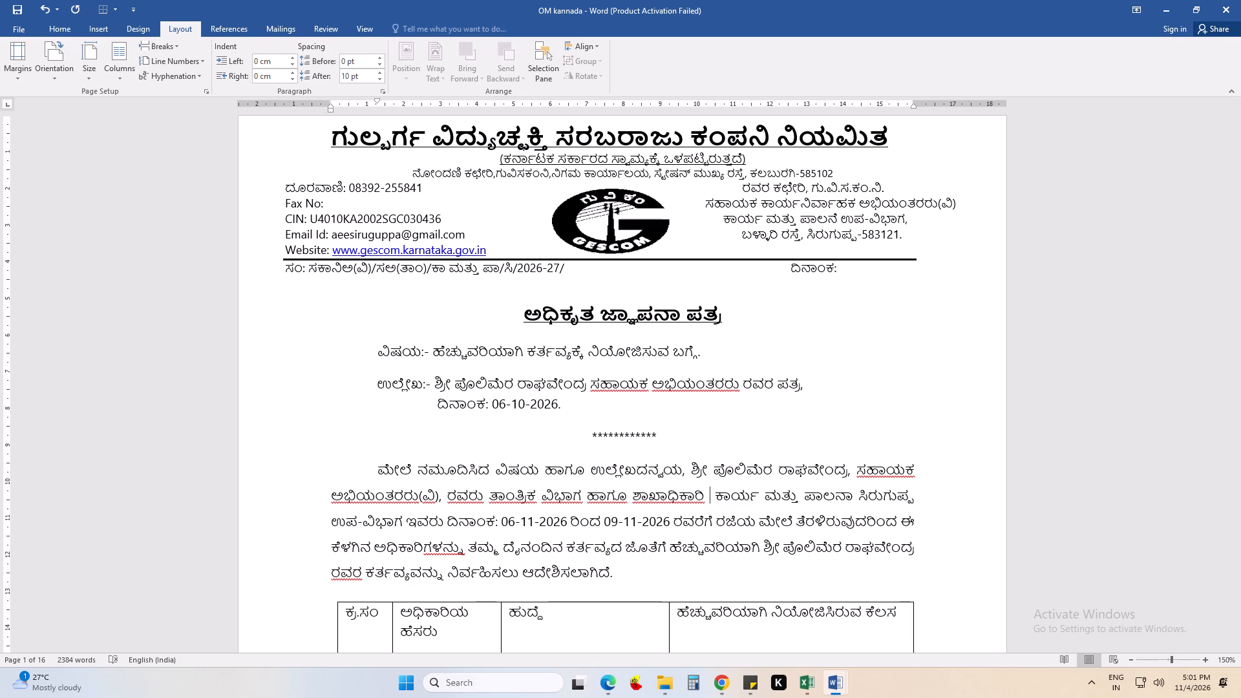
key(Delete)
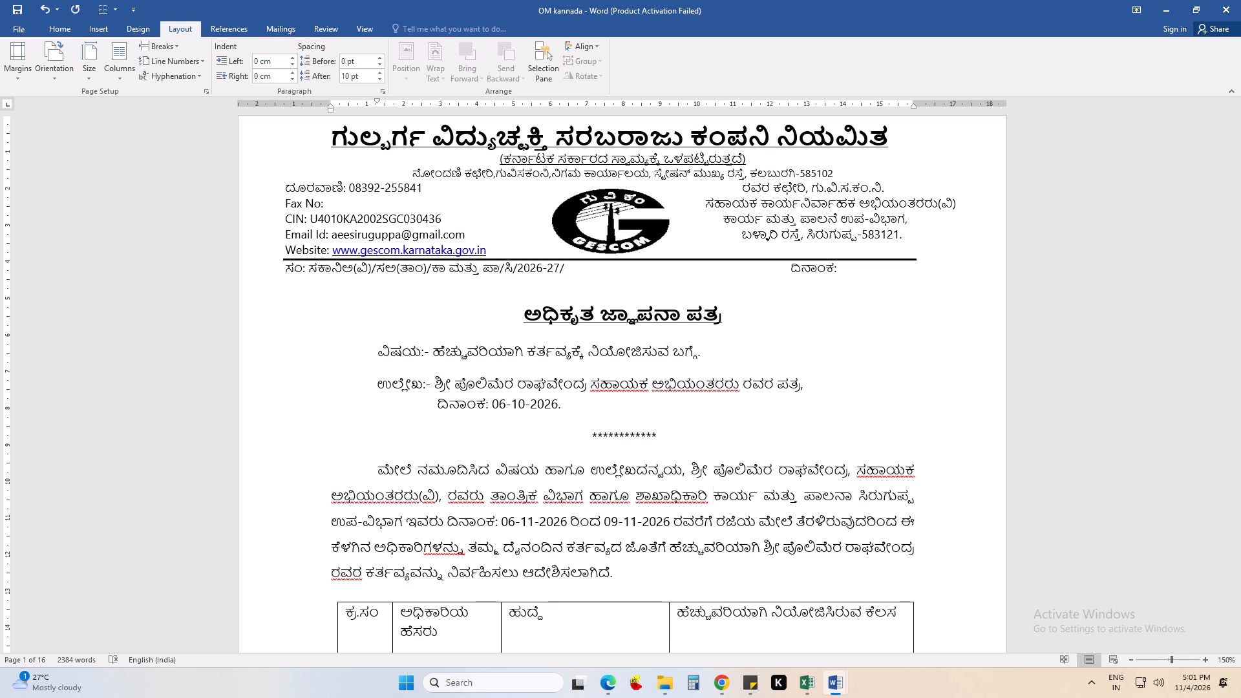
key(Left)
key(Delete)
key(space)
Insert ನಗರ ಶಾಖೆ followed by a comma after ಶಾಖಾಧಿಕಾರಿ in the body paragraph.
click(639, 500)
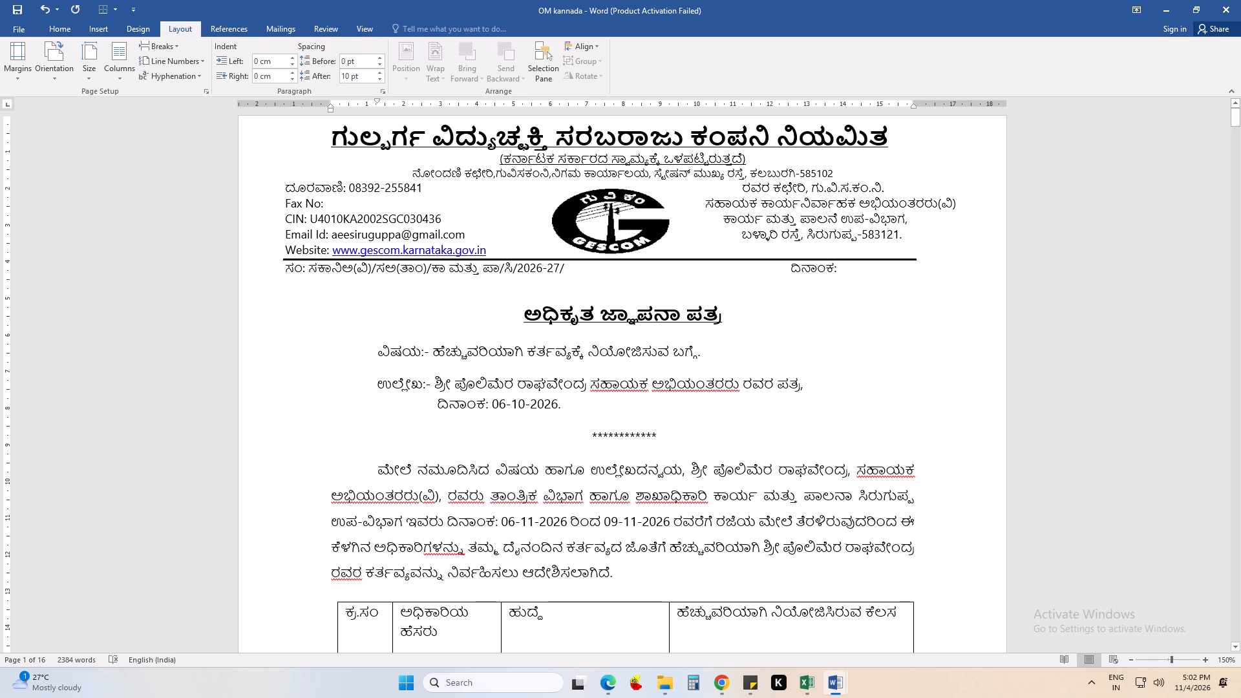
key(Right)
key(Right)
key(Right)
key(Right)
text(, ngr)
key(BackSpace)
key(BackSpace)
key(BackSpace)
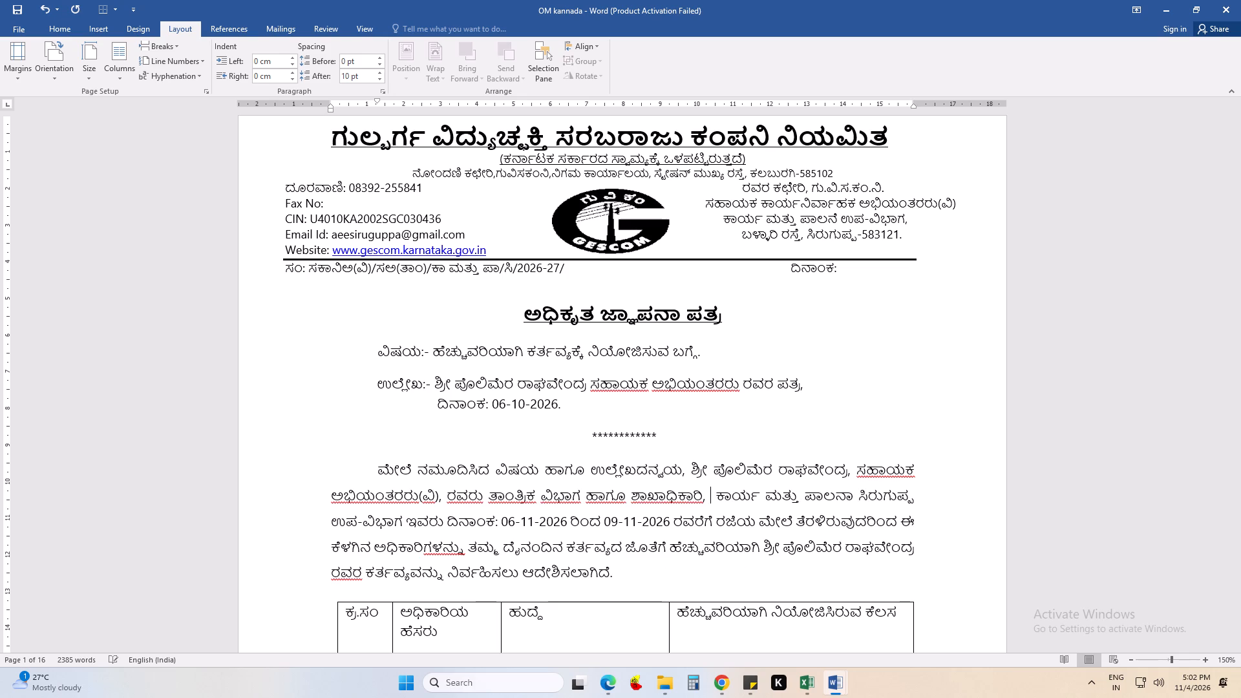
key(BackSpace)
key(BackSpace)
key(space)
text(ngr SAKe)
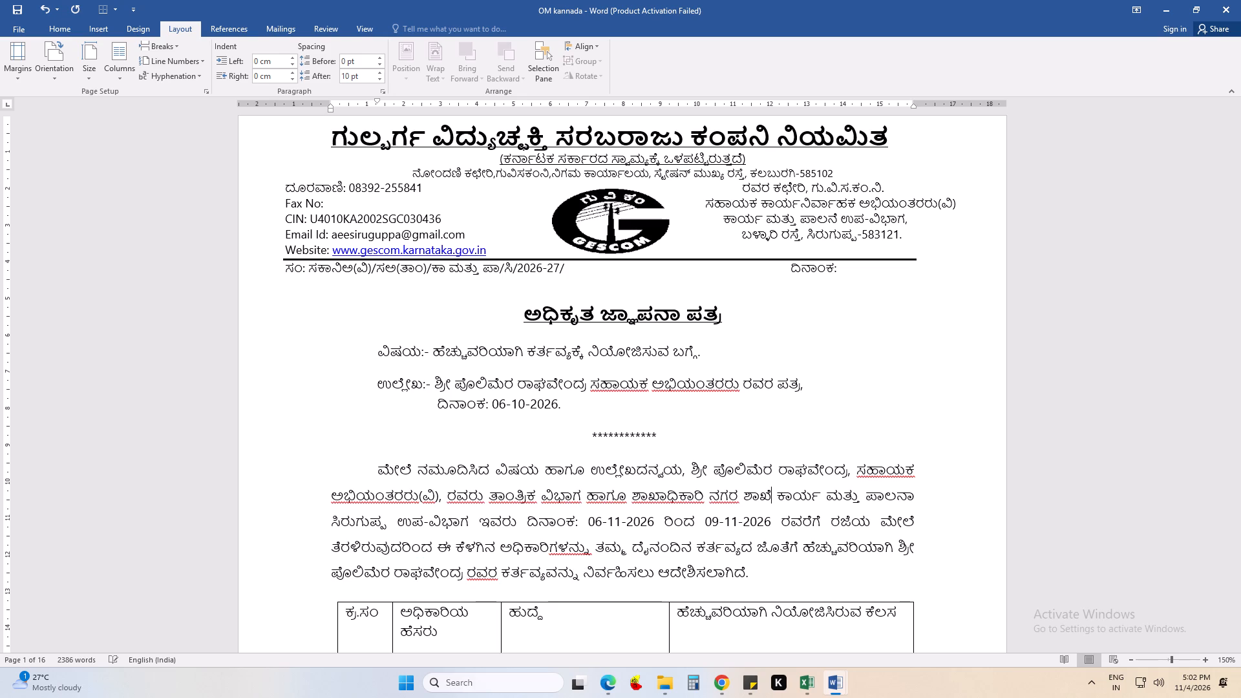
key(comma)
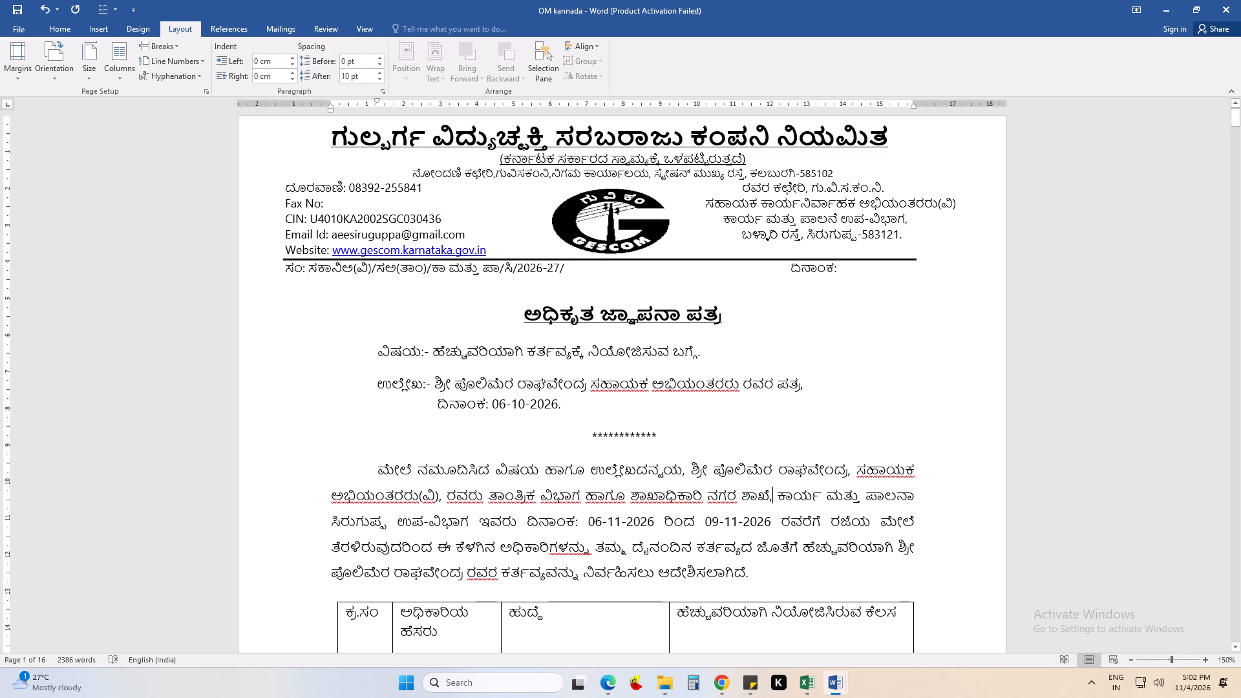
Put ಸ.ಅ before ತಾಂತ್ರಿಕ in the body paragraph and enclose ತಾಂತ್ರಿಕ in parentheses.
click(487, 499)
key(s)
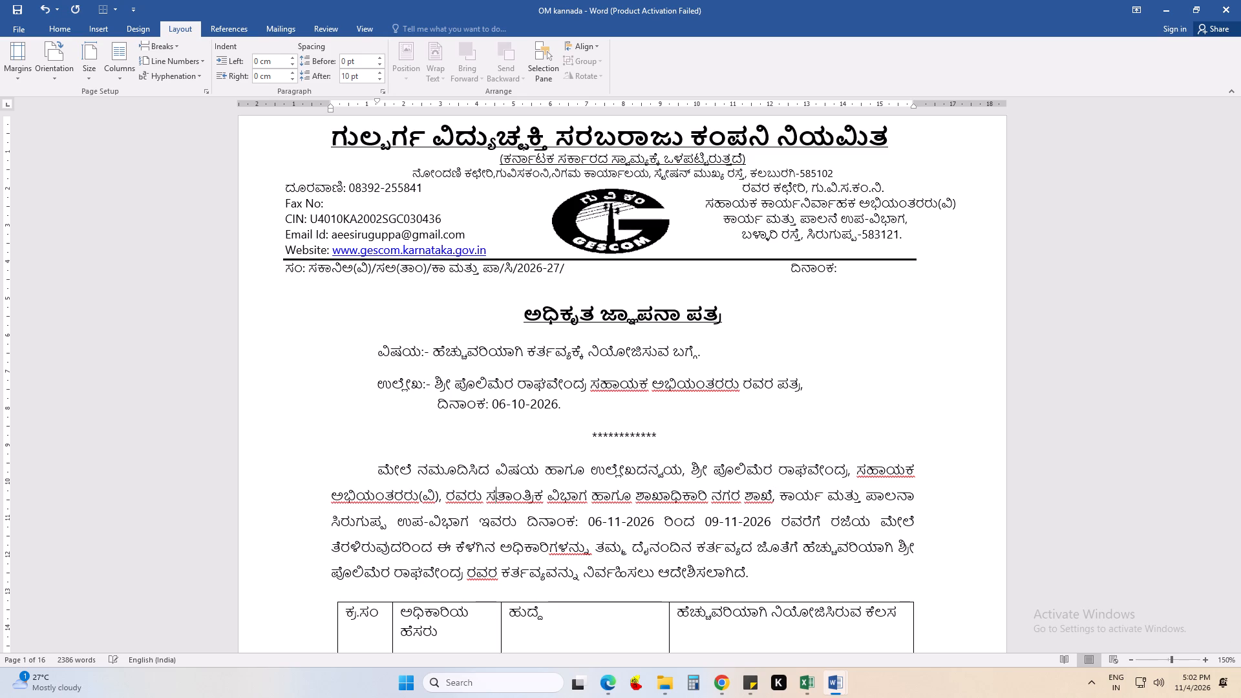
text(.a)
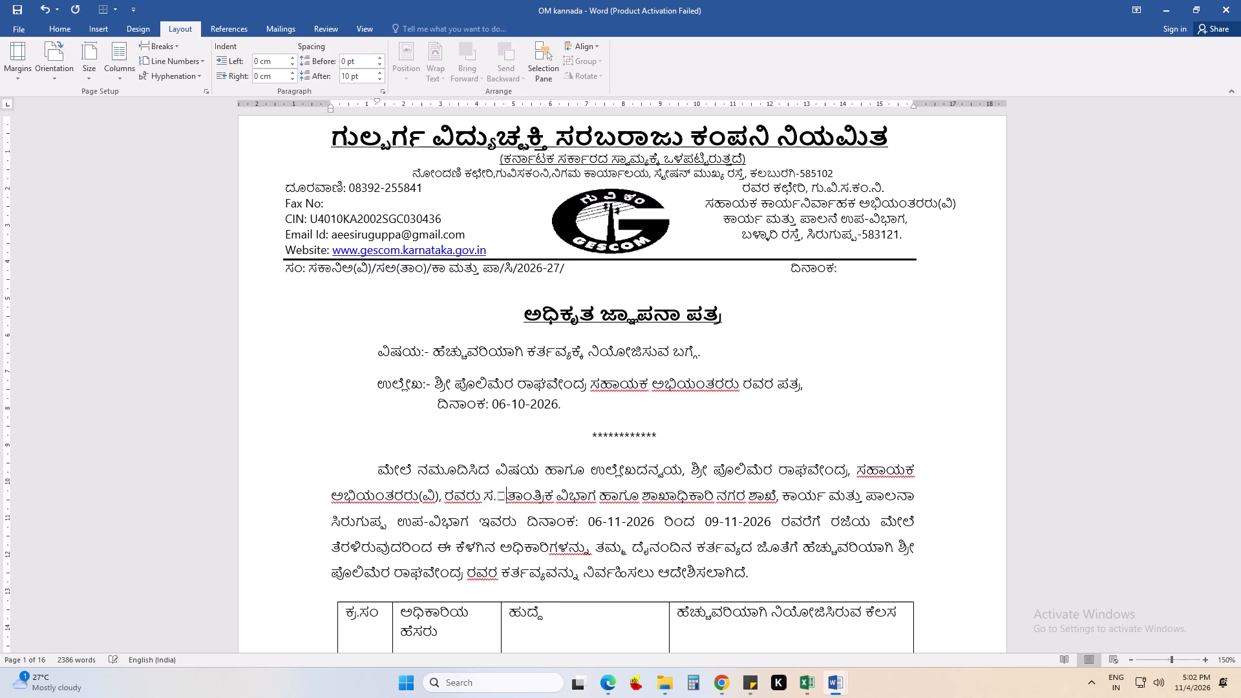
key(BackSpace)
key(a)
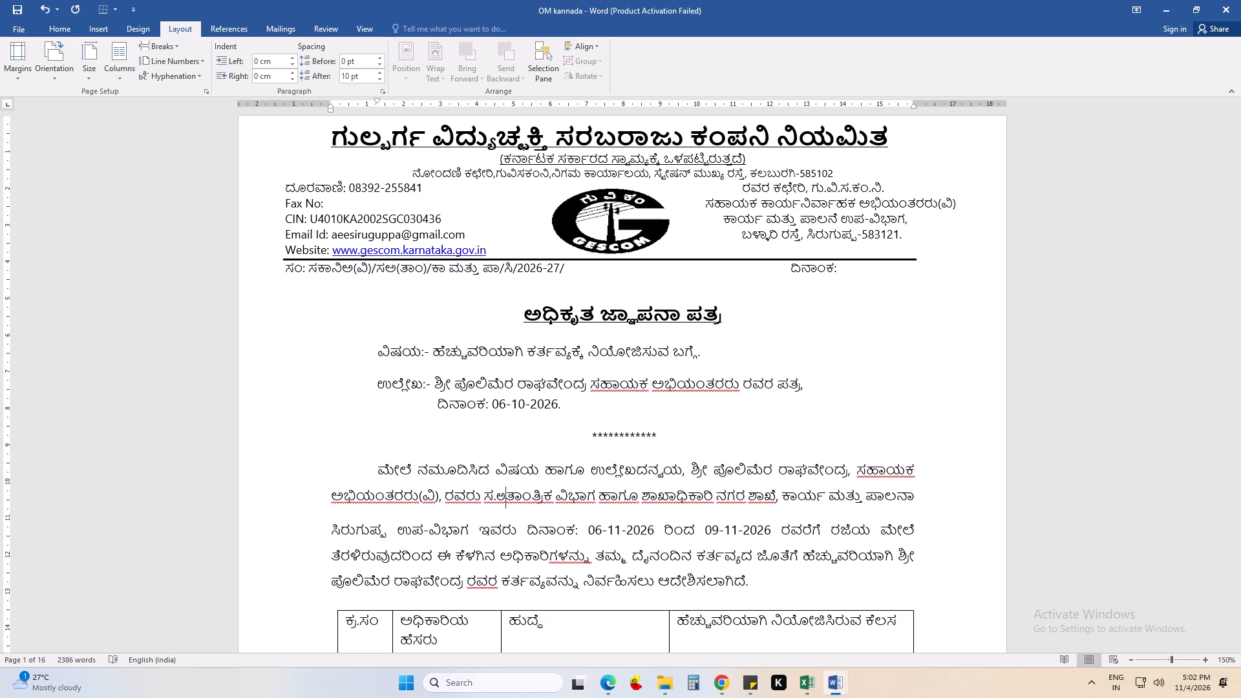
key(BackSpace)
key(BackSpace)
text(.a)
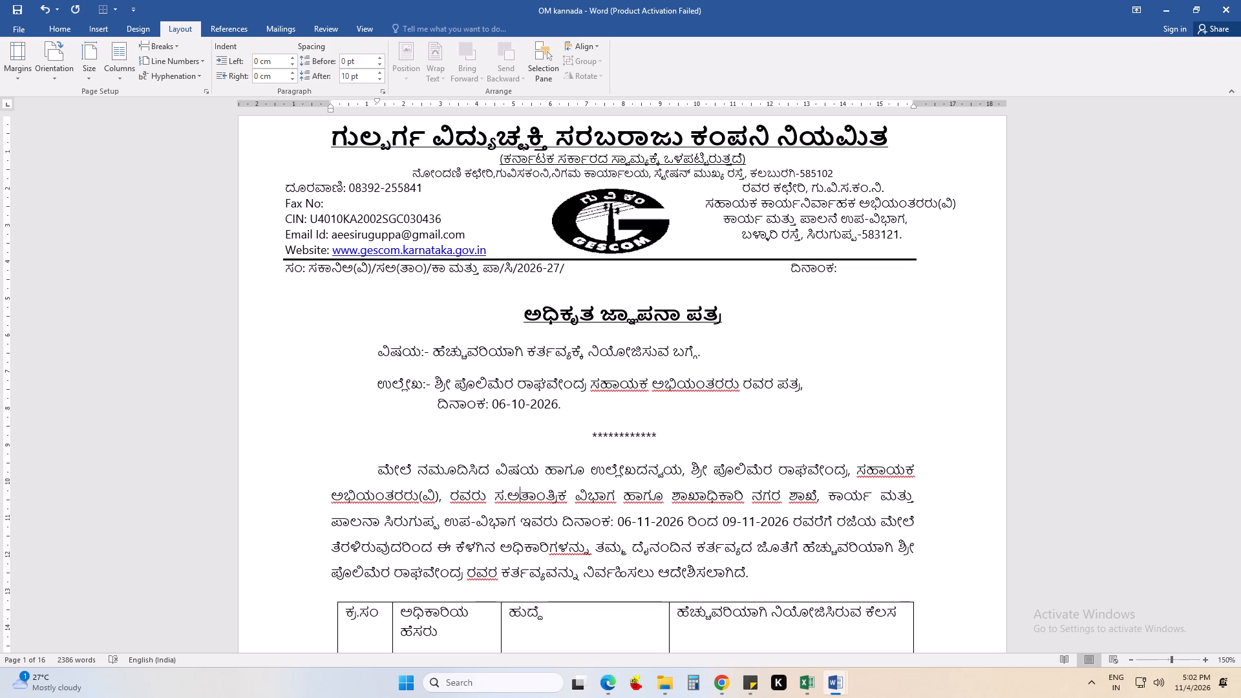
key(shift+parenleft)
key(Right)
key(Right)
key(Right)
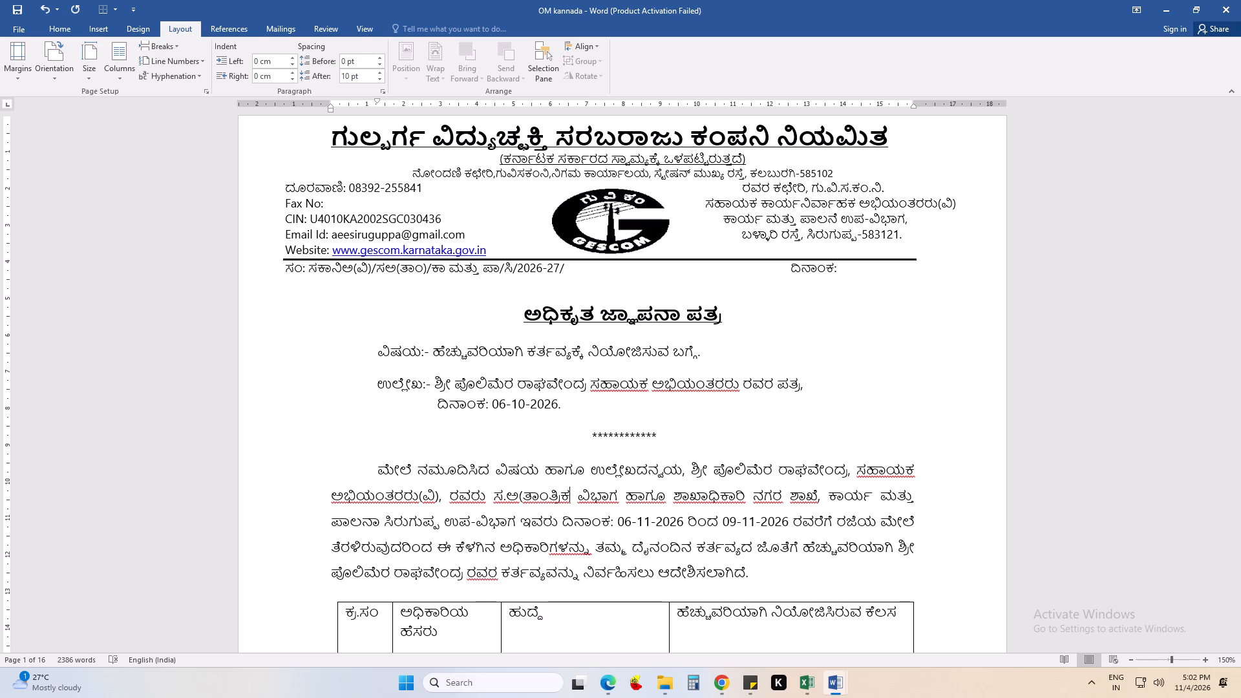
key(shift+parenright)
Delete the word ವಿಭಾಗ between ಸ.ಅ(ತಾಂತ್ರಿಕ) and ಹಾಗೂ in the body paragraph.
key(Delete)
key(Delete)
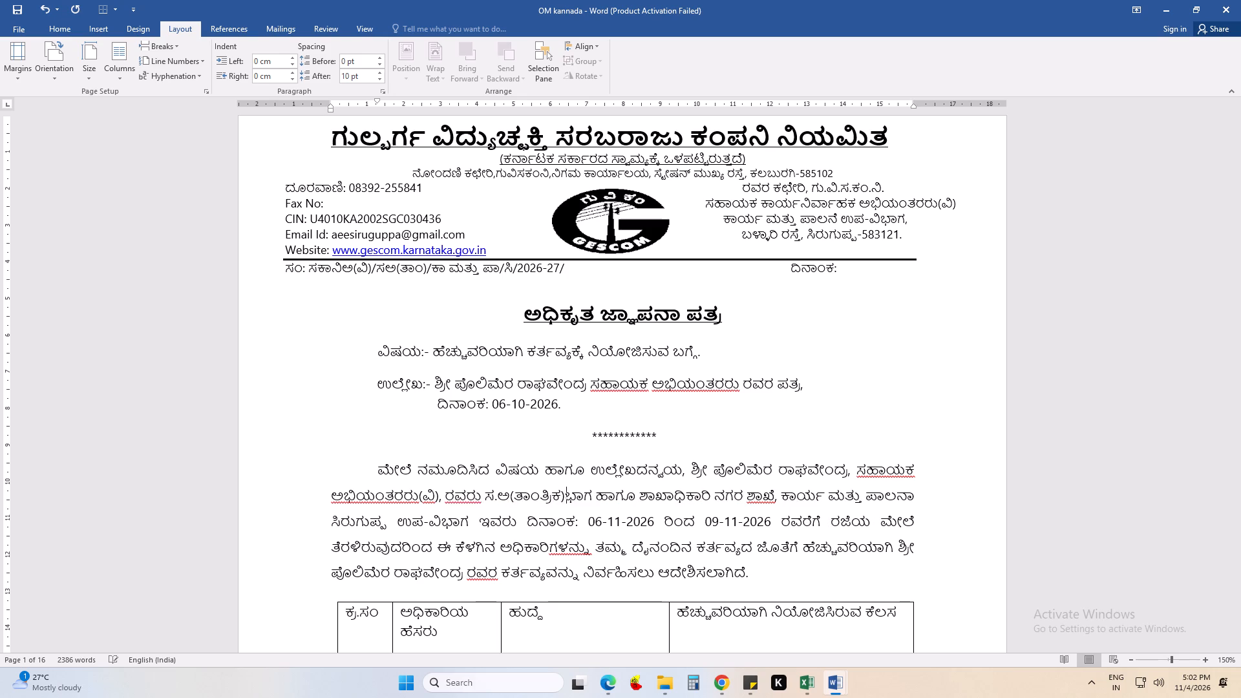
key(Delete)
key(Delete)
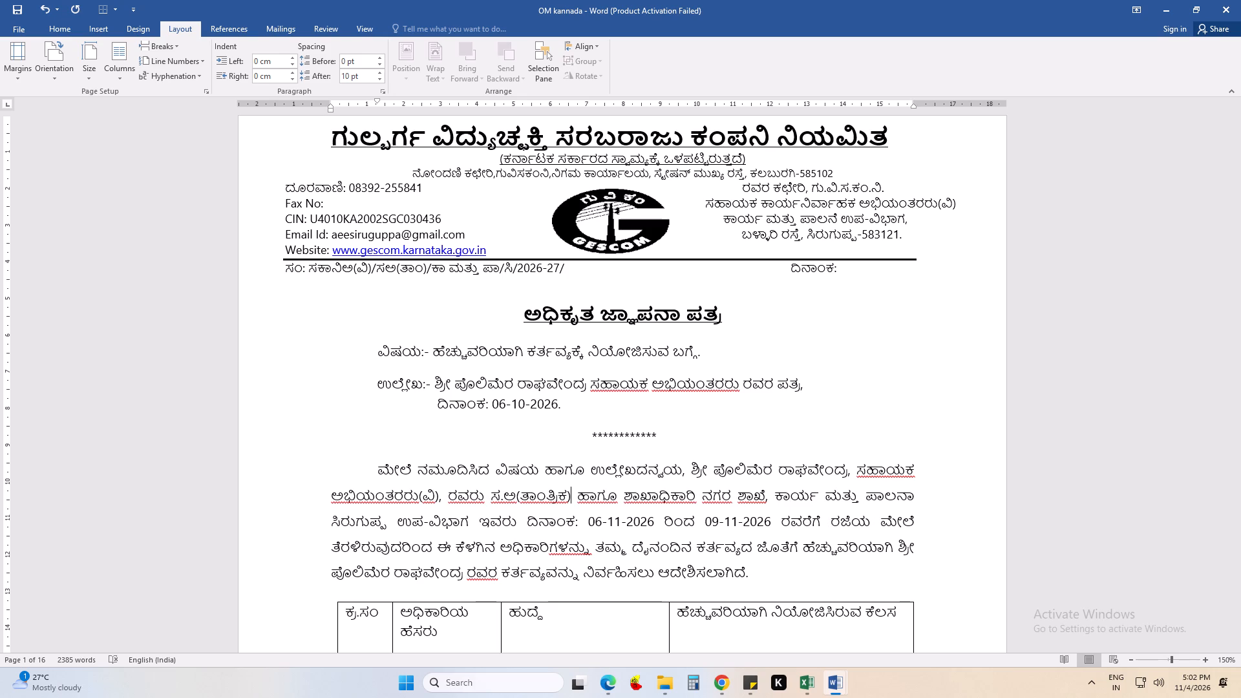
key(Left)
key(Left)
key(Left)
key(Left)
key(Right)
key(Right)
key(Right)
Extend ಉಪ-ವಿಭಾಗ in the body paragraph to read ಉಪ-ವಿಭಾಗದಲ್ಲಿ ಕಾರ್ಯನಿರ್ವಹಿಸುತ್ತಿದ್ದು, before ಇವರು.
click(470, 529)
text(dlfl)
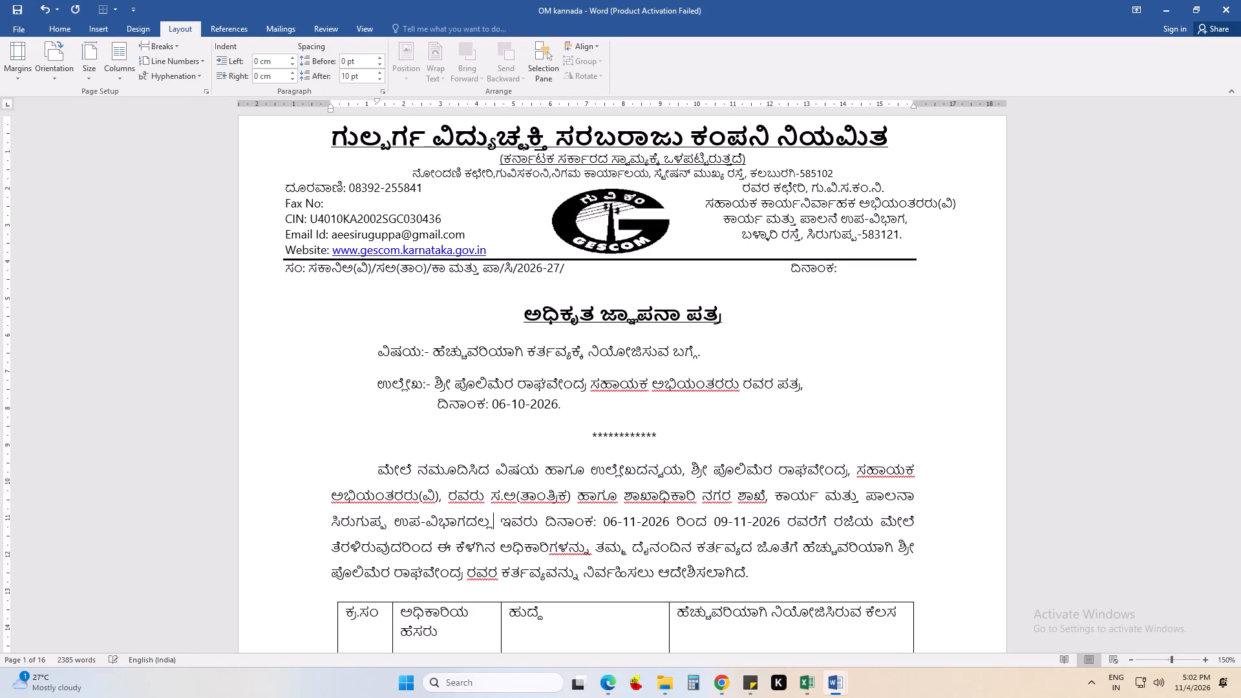
text(i kArfy)
text(ni)
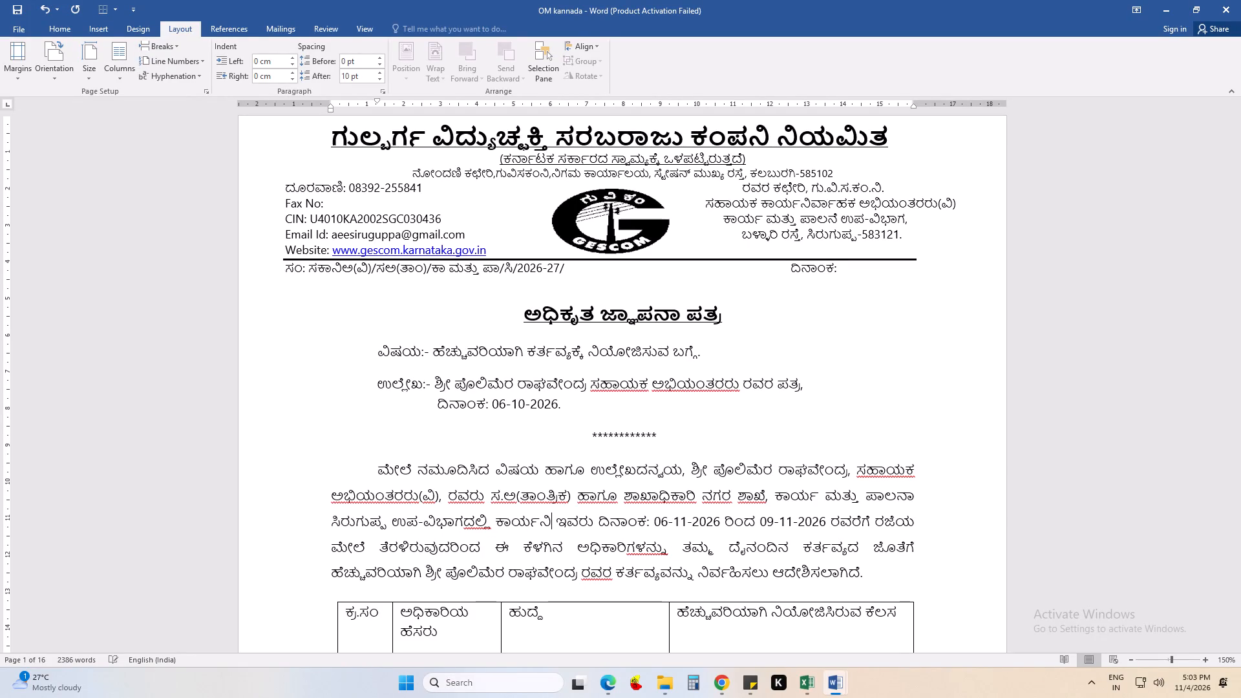
text(rfvhisutftidfdu)
key(comma)
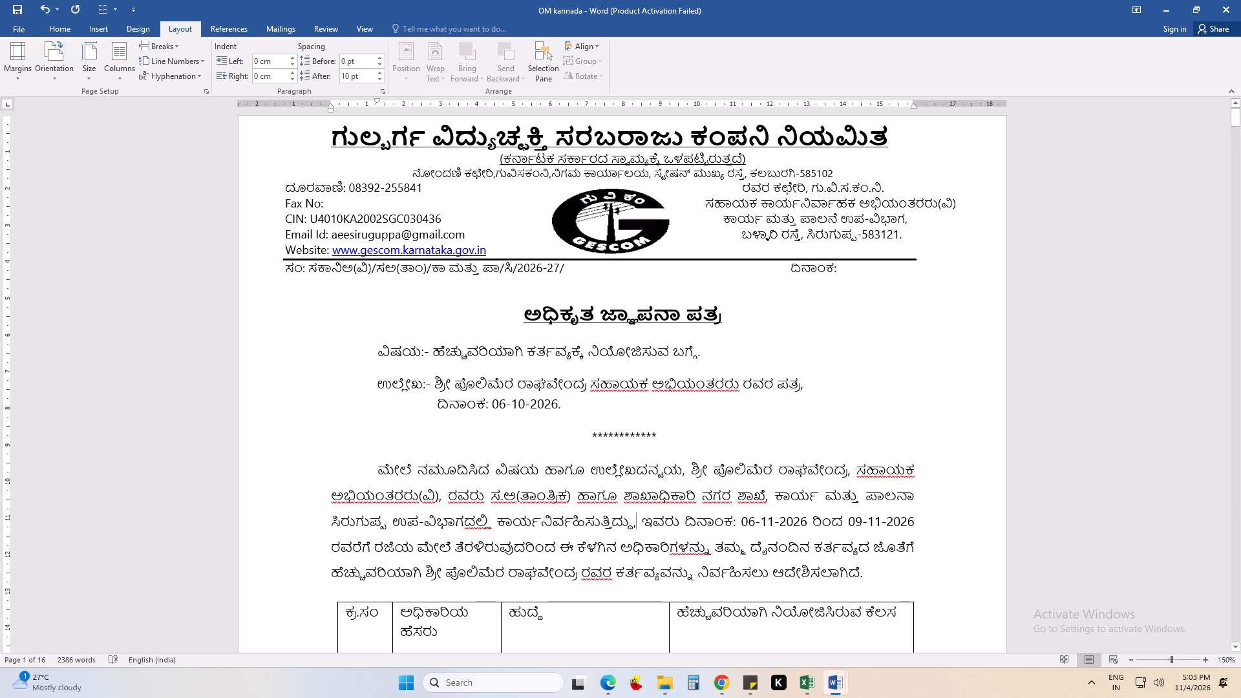
Add an empty row below row 01 in the memo's officer table.
scroll(790, 561, down, 2)
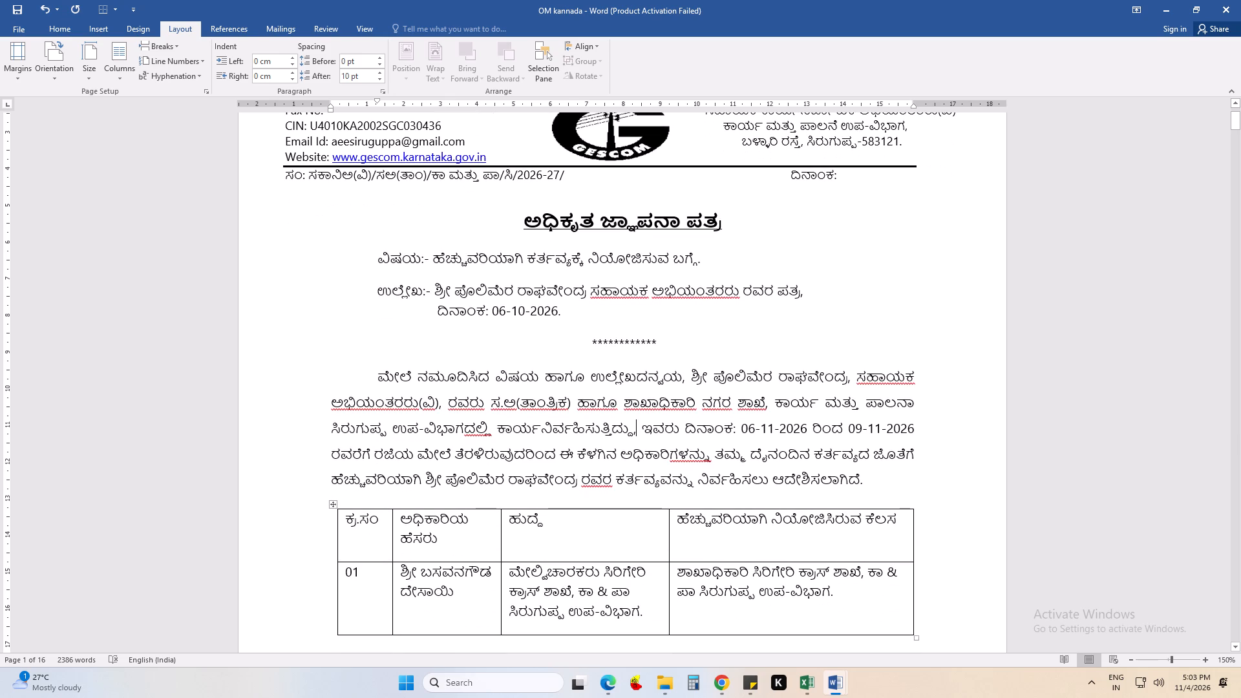
click(845, 613)
key(Tab)
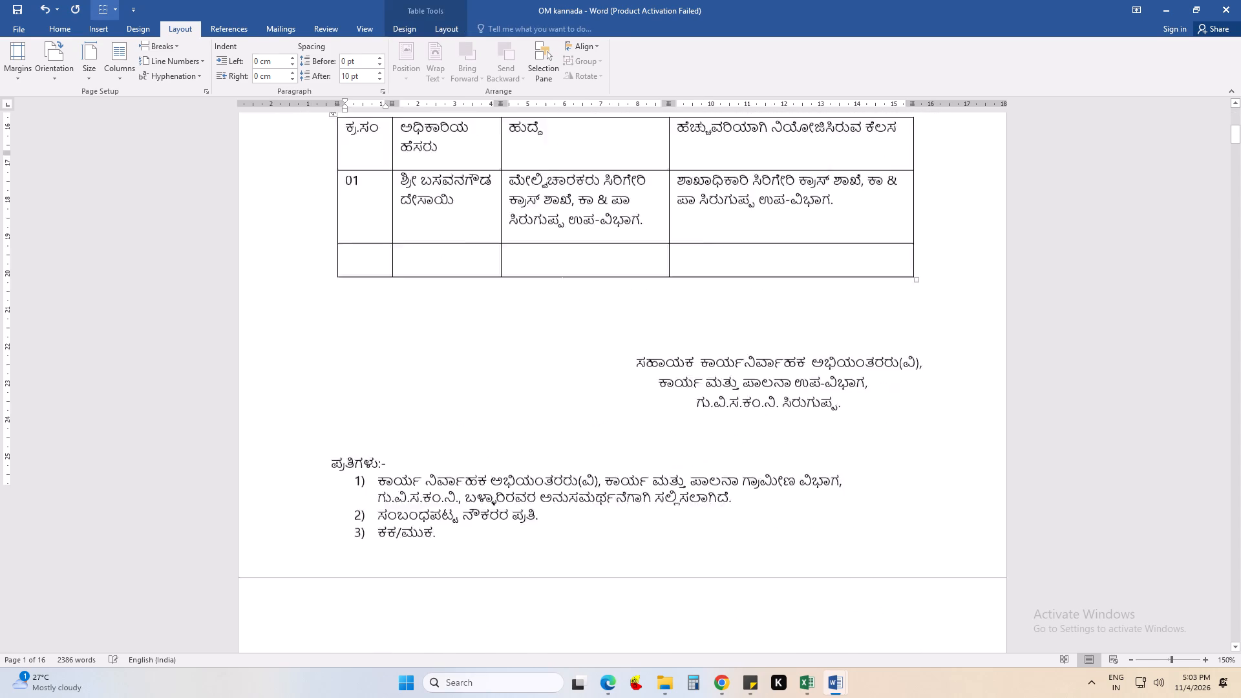
Look through the memo's wording and the earlier memos further down the document, including their officer and duty tables.
scroll(769, 431, up, 4)
scroll(472, 309, up, 3)
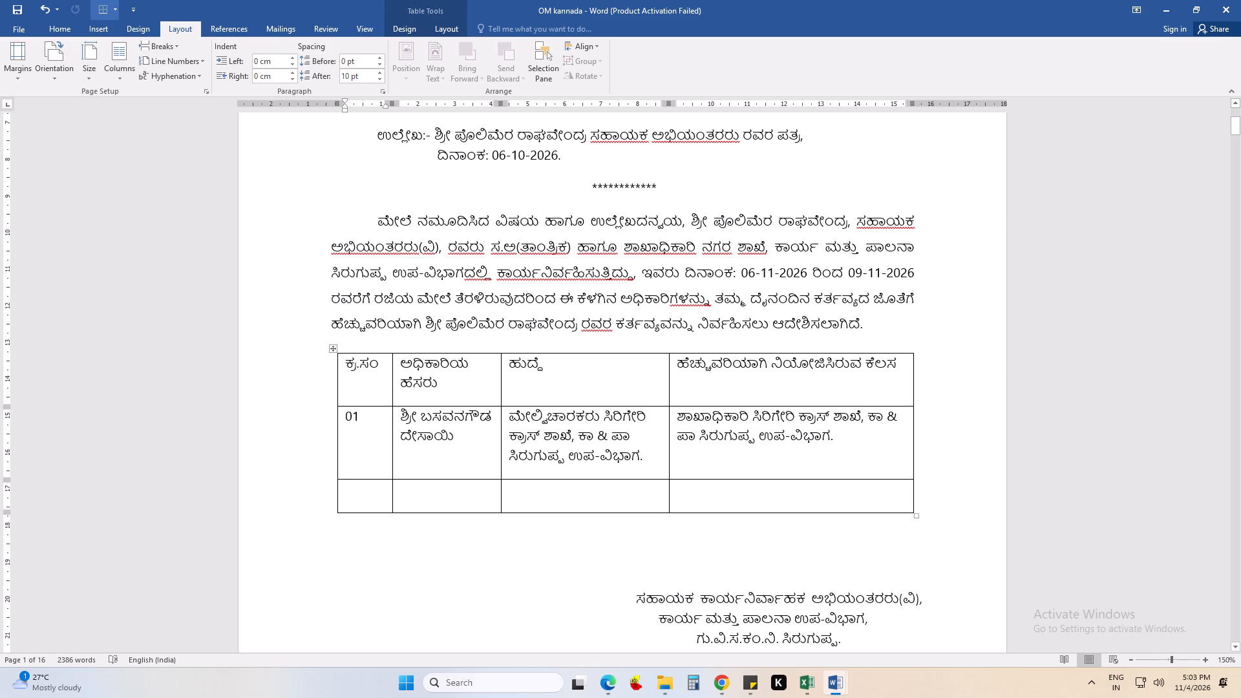
scroll(476, 432, up, 1)
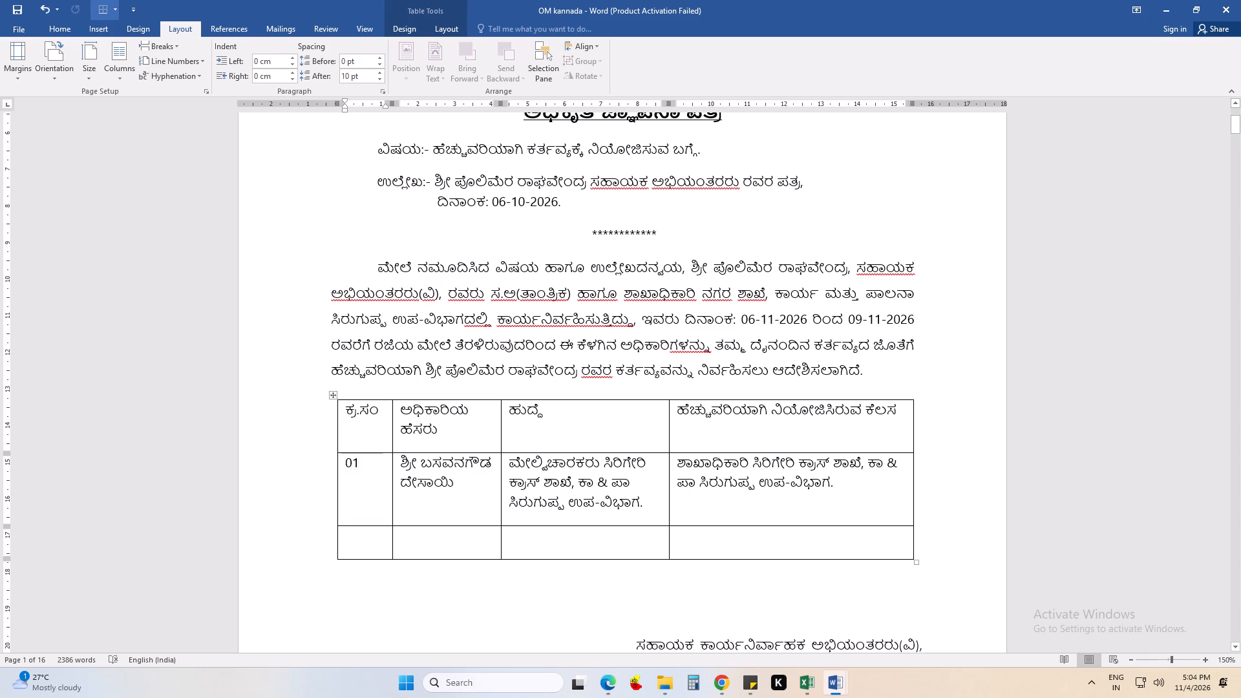
click(839, 677)
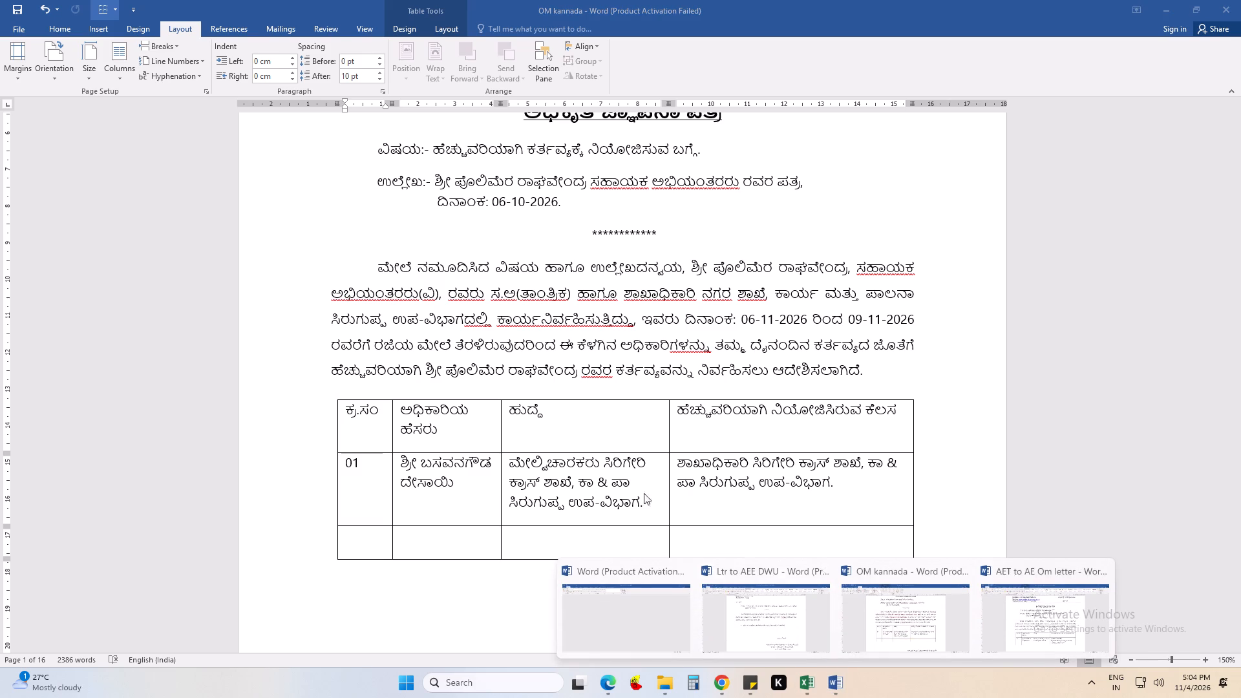
click(644, 493)
scroll(523, 507, down, 11)
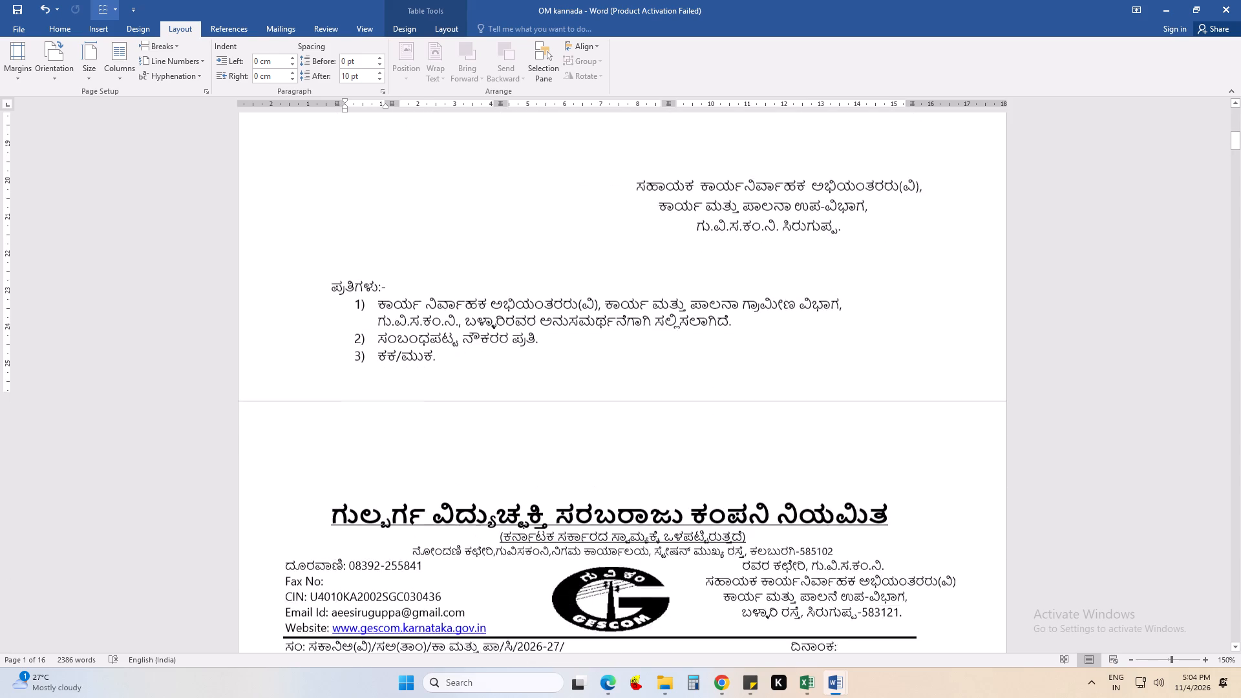
scroll(527, 507, down, 1)
scroll(523, 514, up, 1)
scroll(523, 518, down, 3)
scroll(522, 522, up, 1)
scroll(538, 536, down, 20)
scroll(538, 536, down, 4)
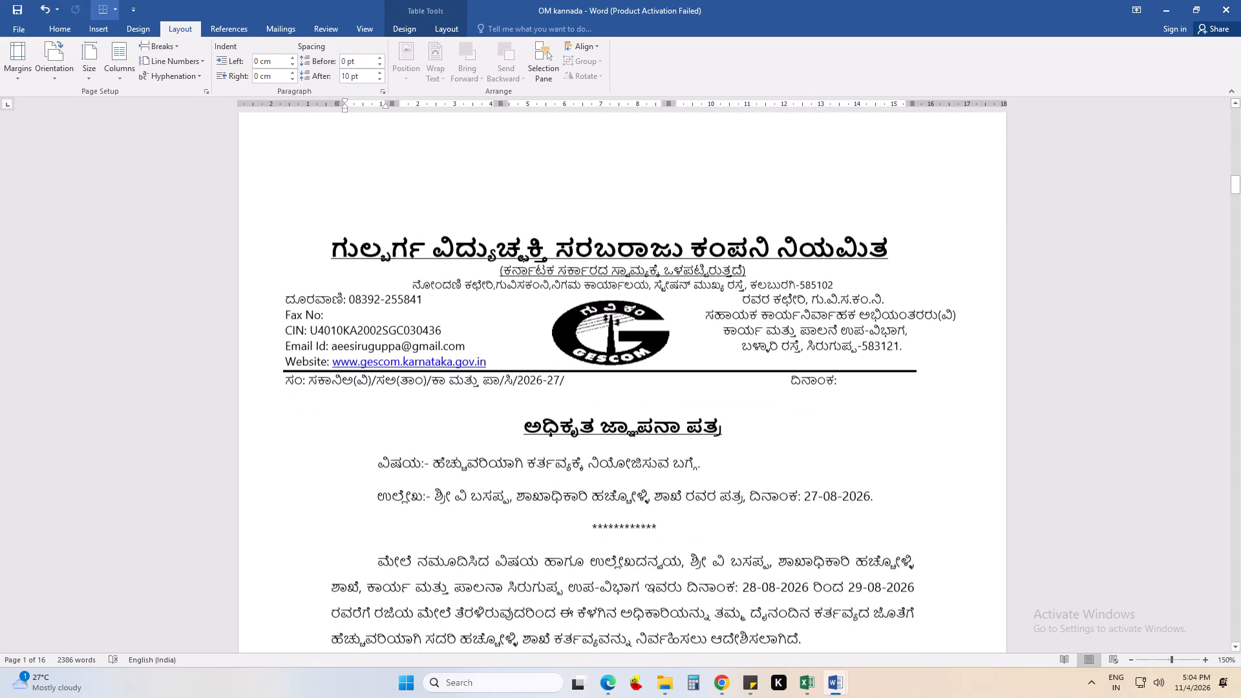
scroll(538, 536, down, 13)
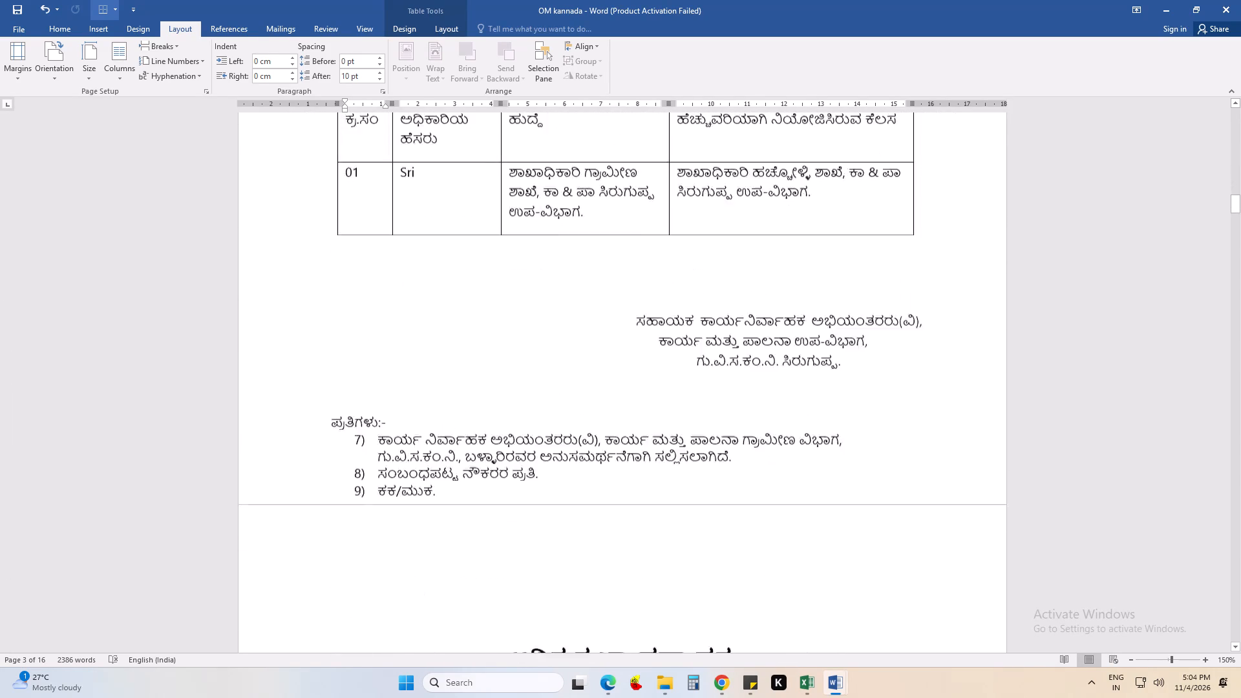
scroll(537, 536, down, 10)
scroll(537, 536, down, 11)
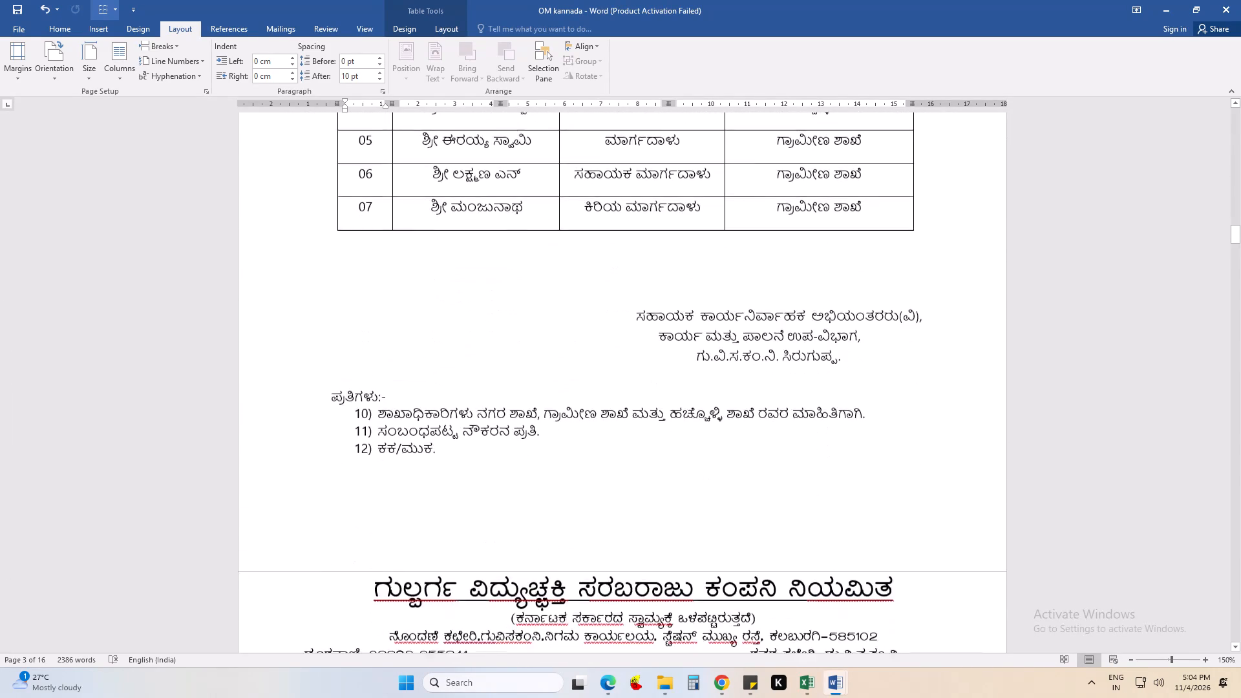
scroll(537, 537, down, 10)
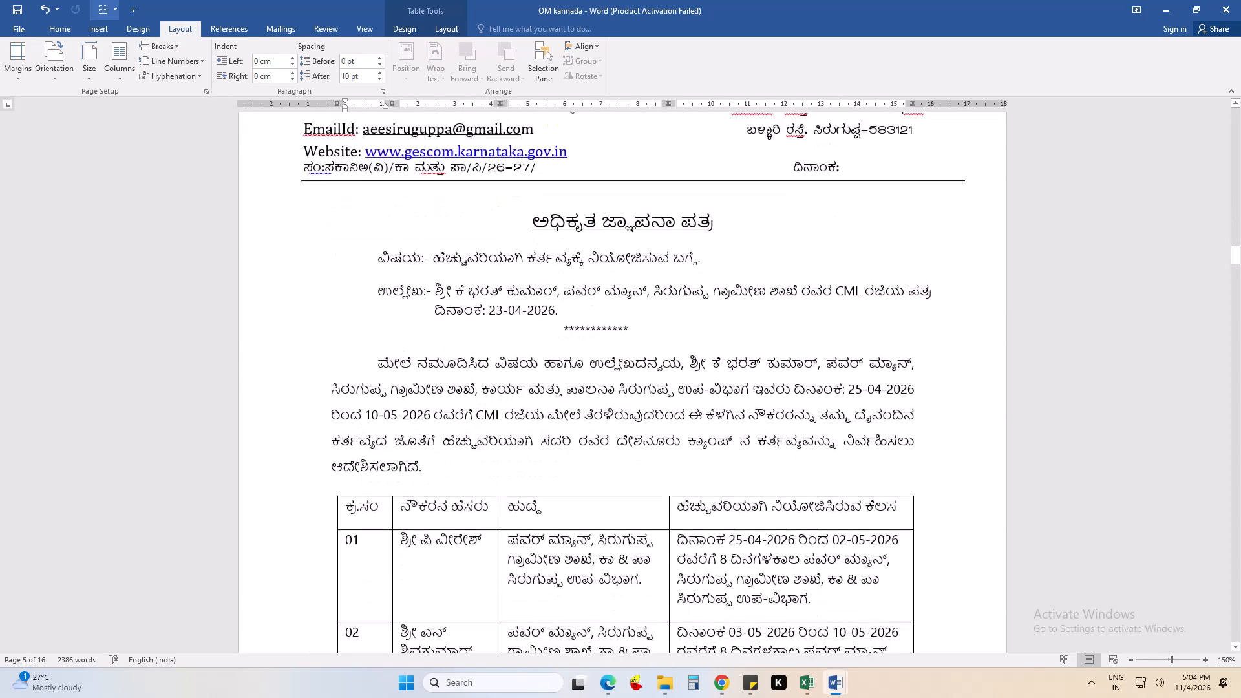
scroll(536, 538, down, 12)
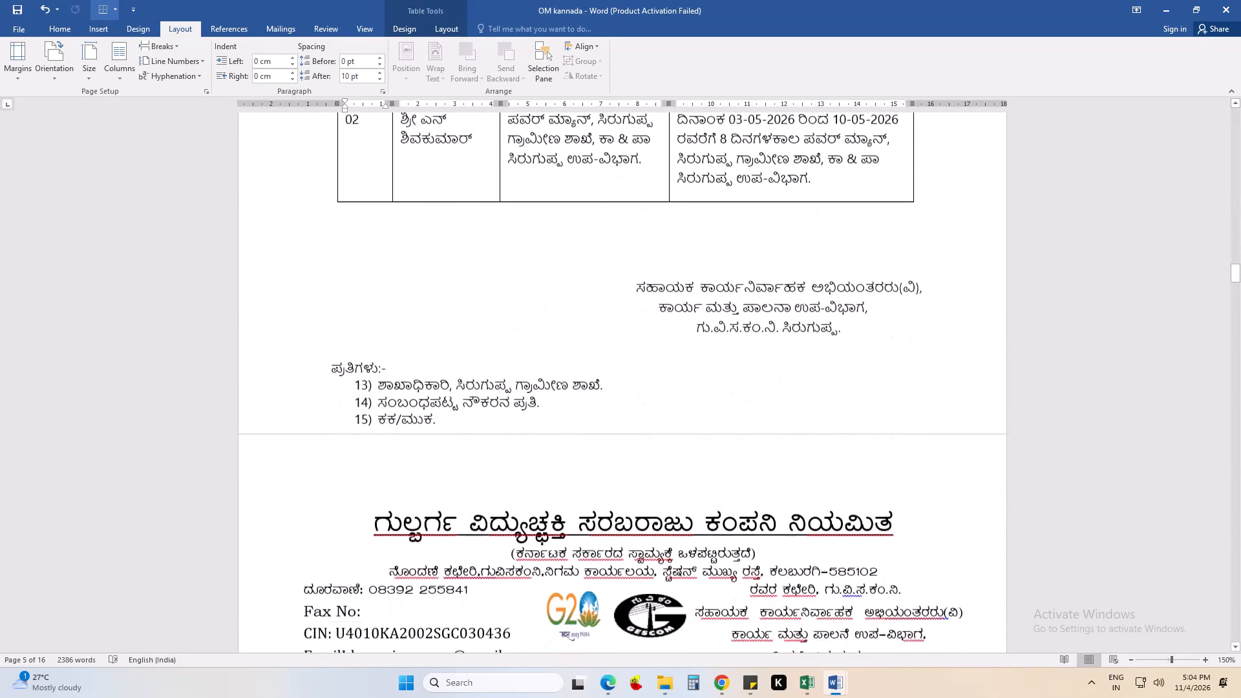
scroll(535, 538, down, 9)
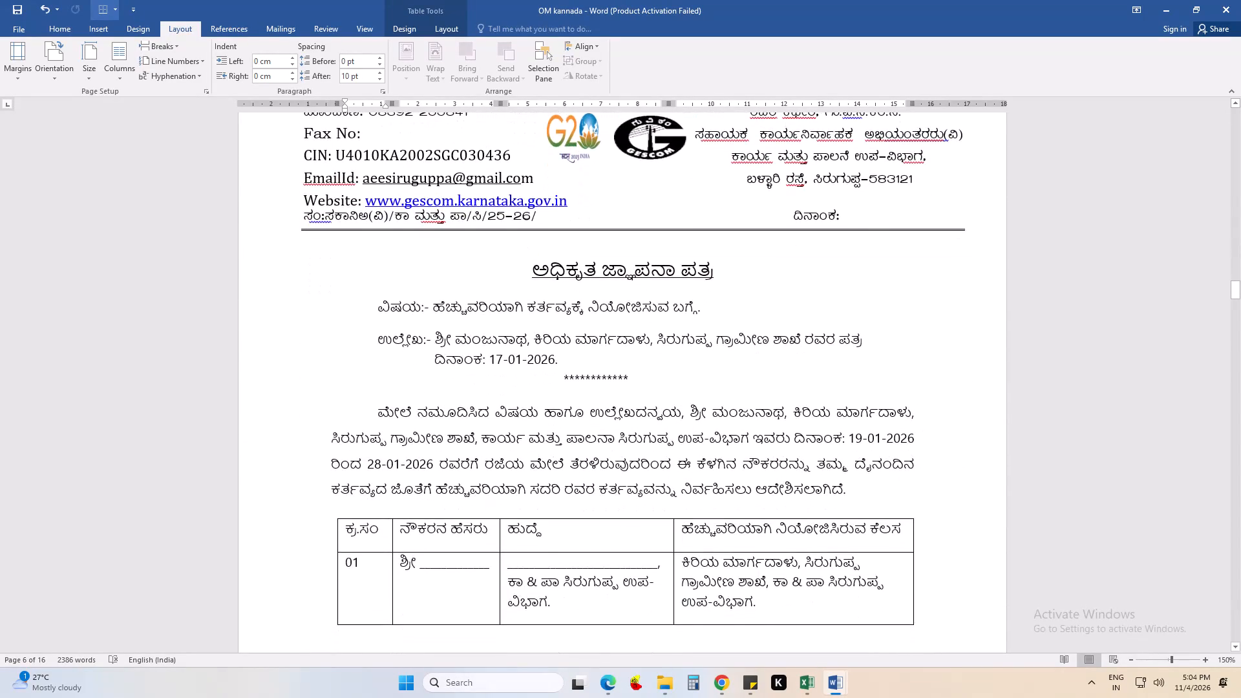
Replace the officer's name after ಶ್ರೀ in row 01 of the first memo's table with ಅವಿನಾಶ್.
scroll(806, 449, up, 5)
drag(1237, 291, 1223, 179)
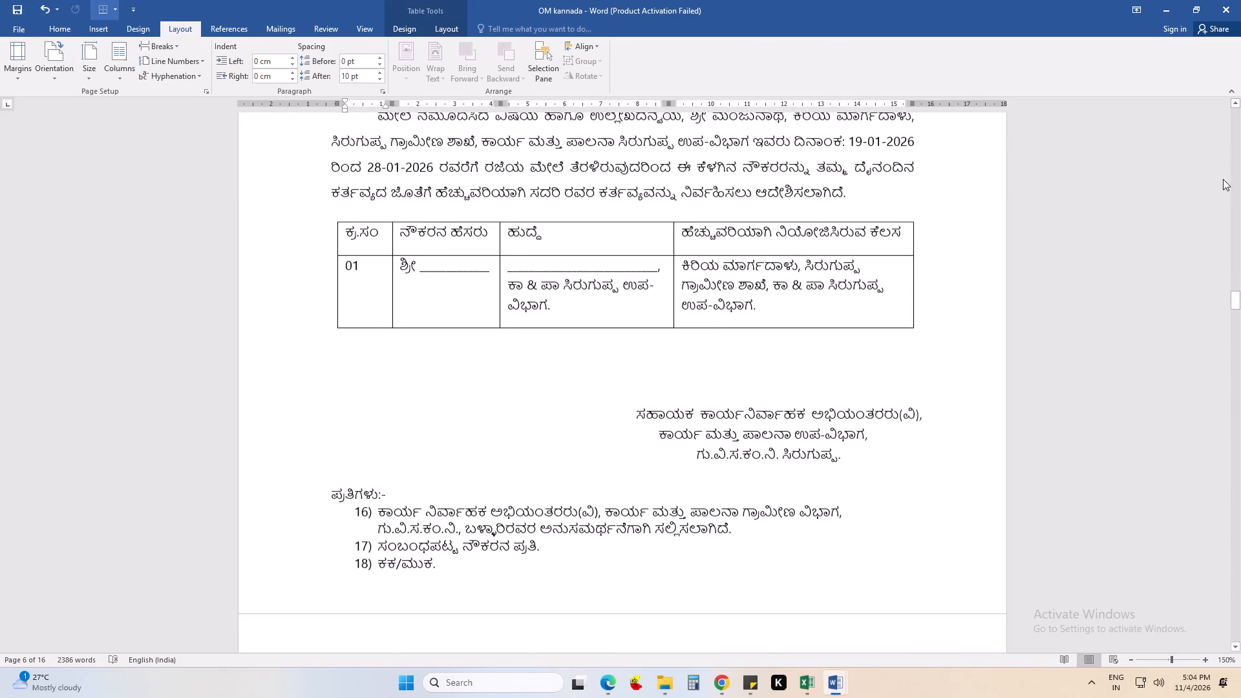
drag(1223, 179, 1229, 50)
drag(1236, 303, 1223, 90)
scroll(461, 617, down, 3)
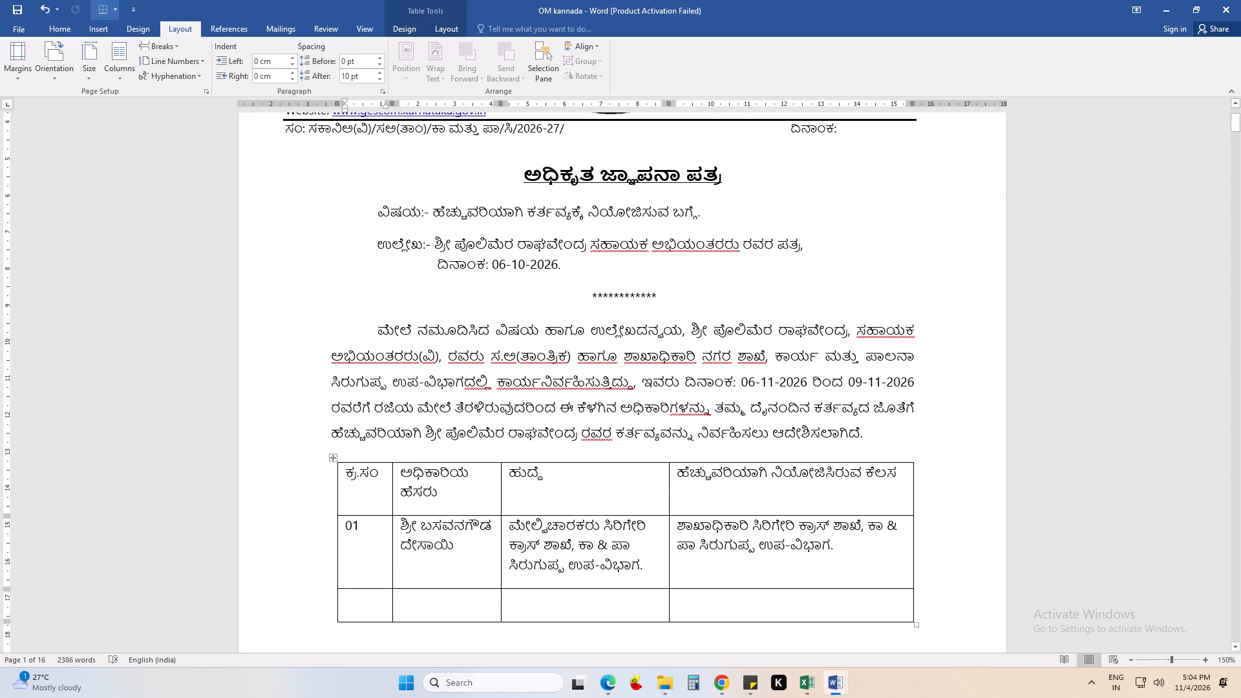
click(400, 523)
key(Right)
key(Right)
key(Right)
key(Left)
key(shift+Down)
key(shift+Down)
key(shift+Left)
key(shift+Right)
key(shift+Right)
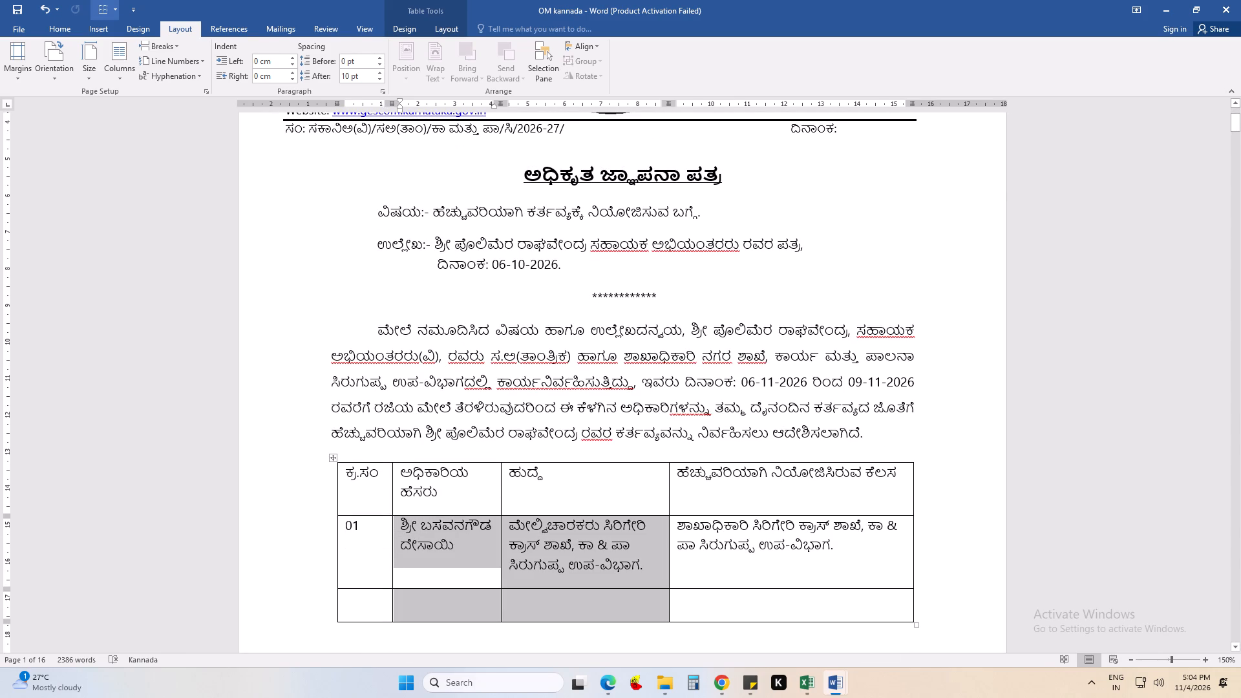
click(458, 552)
key(BackSpace)
key(BackSpace)
key(BackSpace)
key(BackSpace)
key(BackSpace)
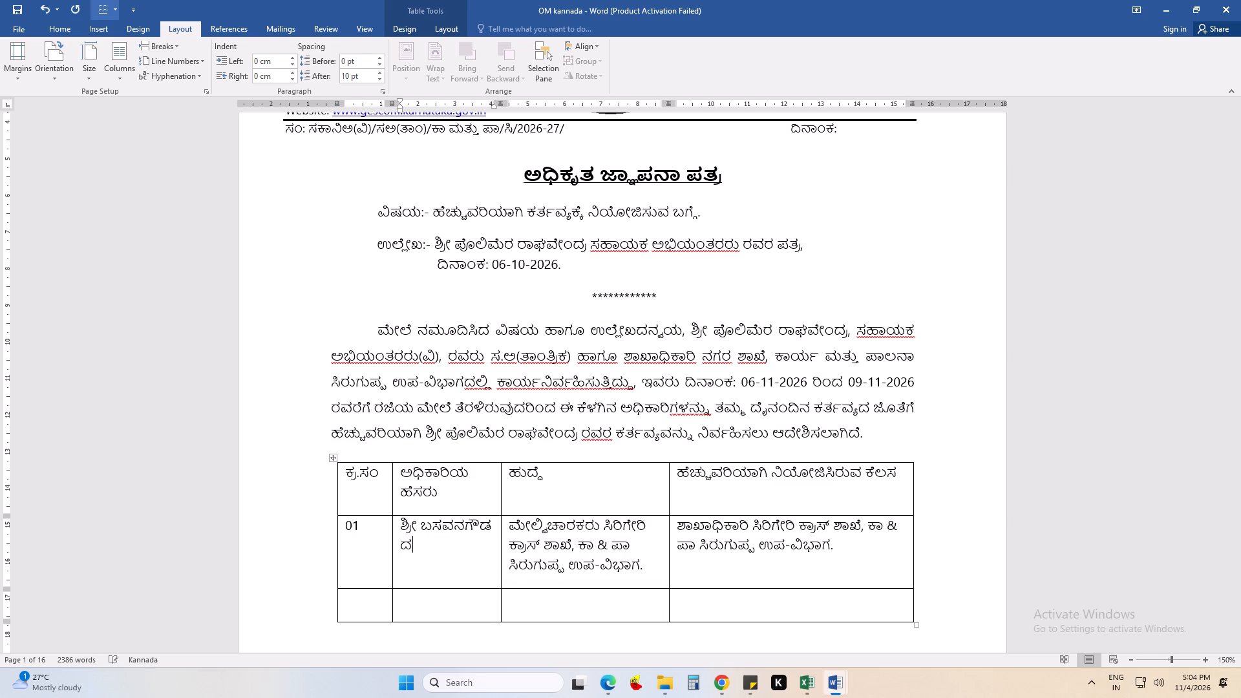
key(BackSpace)
key(BackSpace)
key(BackSpace)
key(BackSpace)
key(BackSpace)
key(BackSpace)
key(BackSpace)
key(BackSpace)
key(BackSpace)
text(av)
text(inA)
key(shift+s)
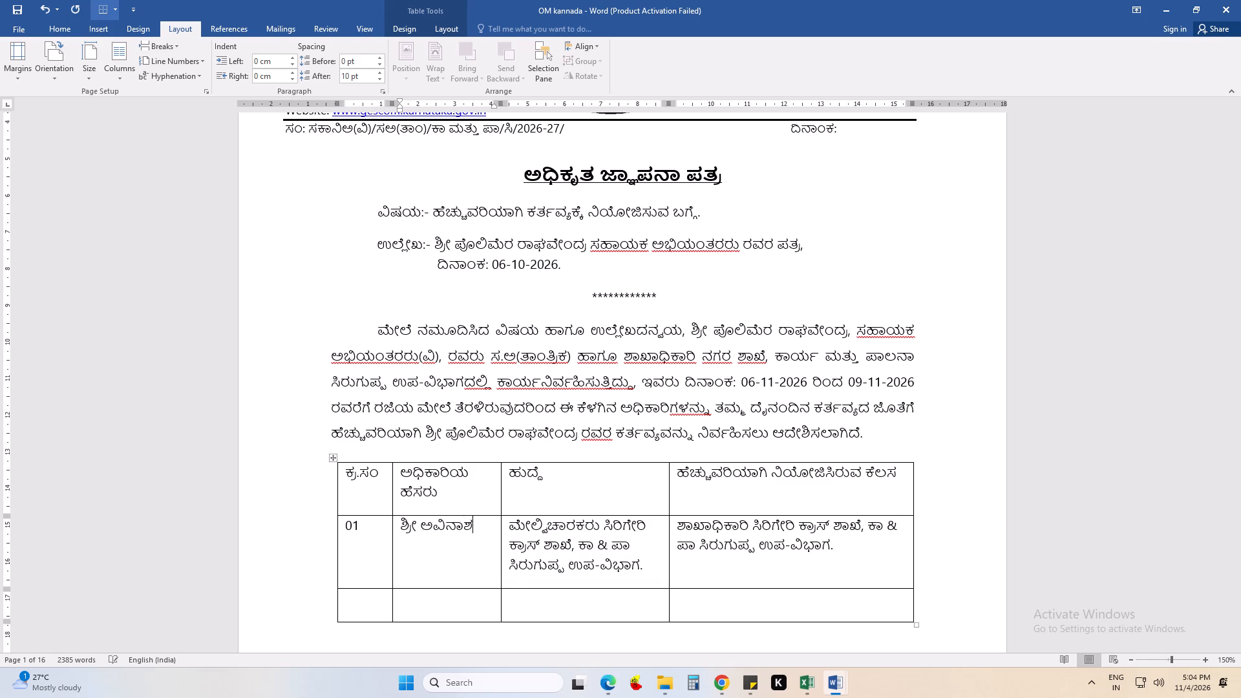
key(d)
key(BackSpace)
key(f)
Switch to File Explorer and open the document CIM proceedings recent 18-08-2026 from the CIM METTING folder.
click(674, 680)
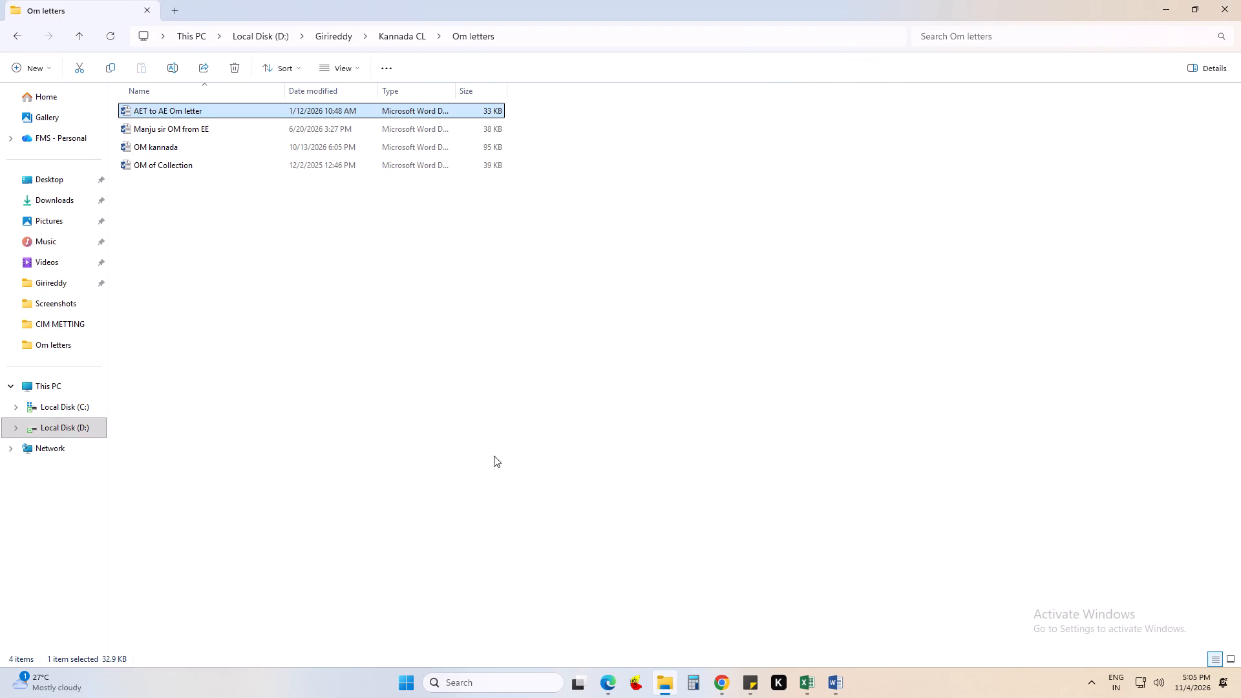
click(65, 275)
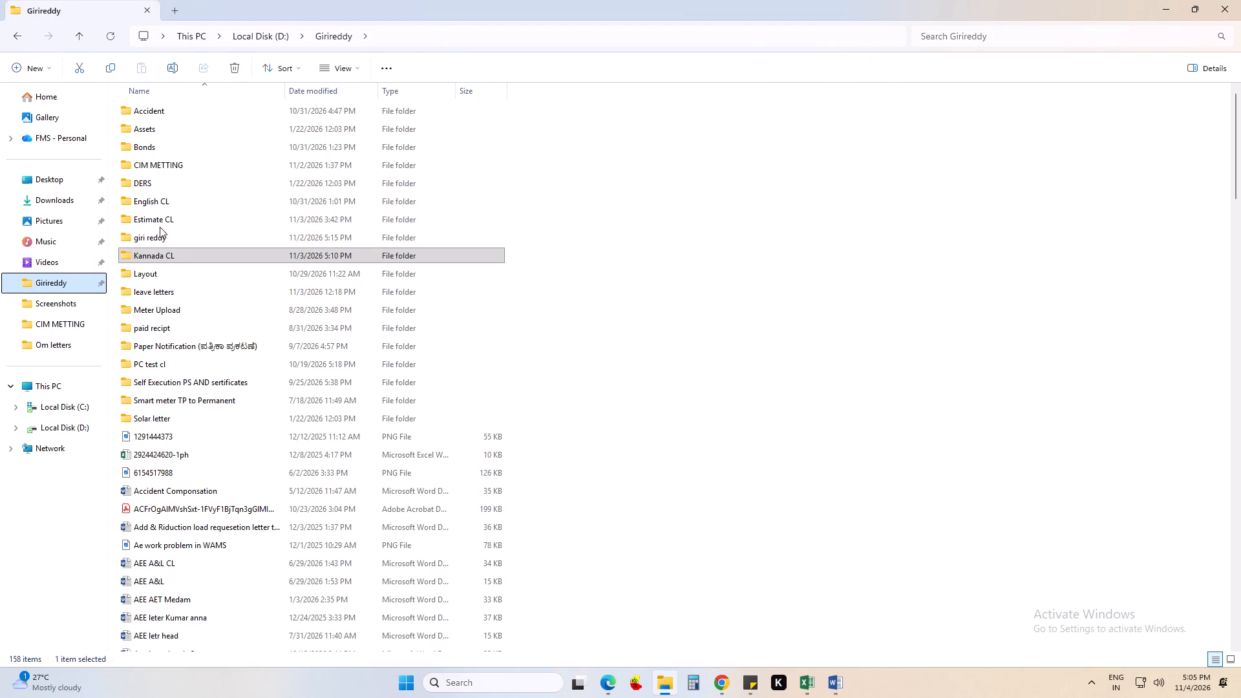
double_click(158, 242)
double_click(182, 171)
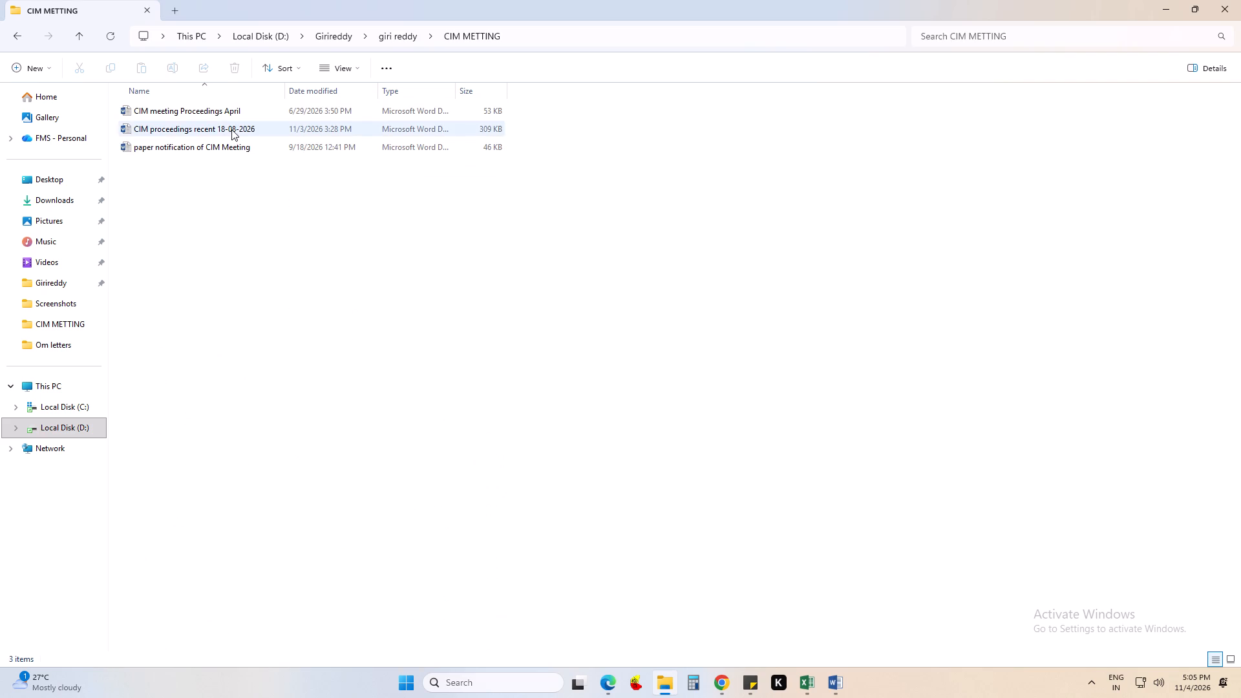
double_click(231, 131)
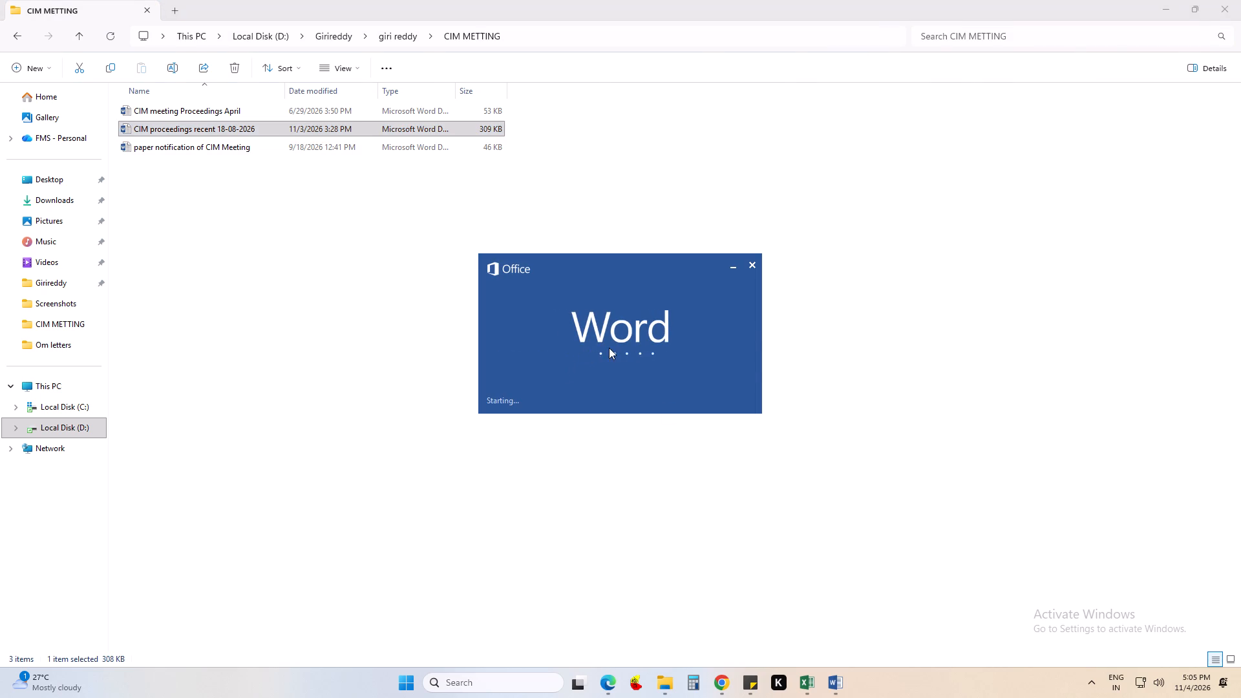
click(747, 458)
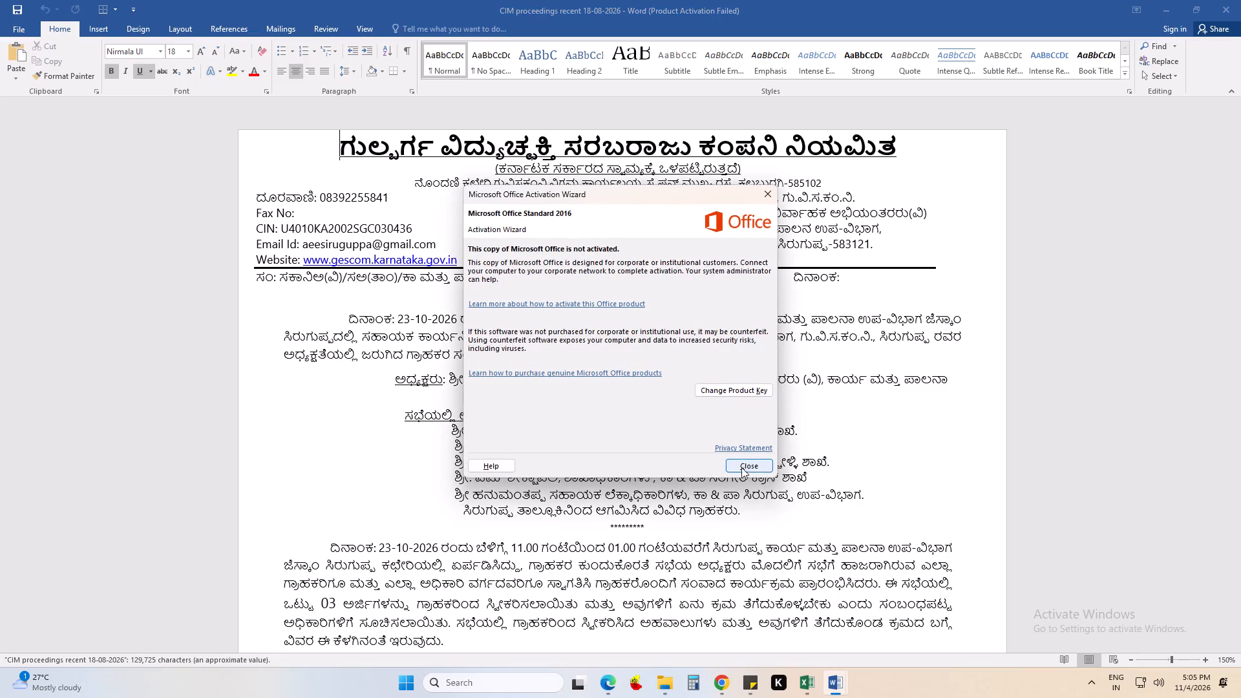
click(741, 469)
Find the 17-04-2026 meeting proceedings and copy the ತೆಕ್ಕಲಕೋಟೆ branch officer's name with initials from the attendee list.
scroll(599, 478, down, 16)
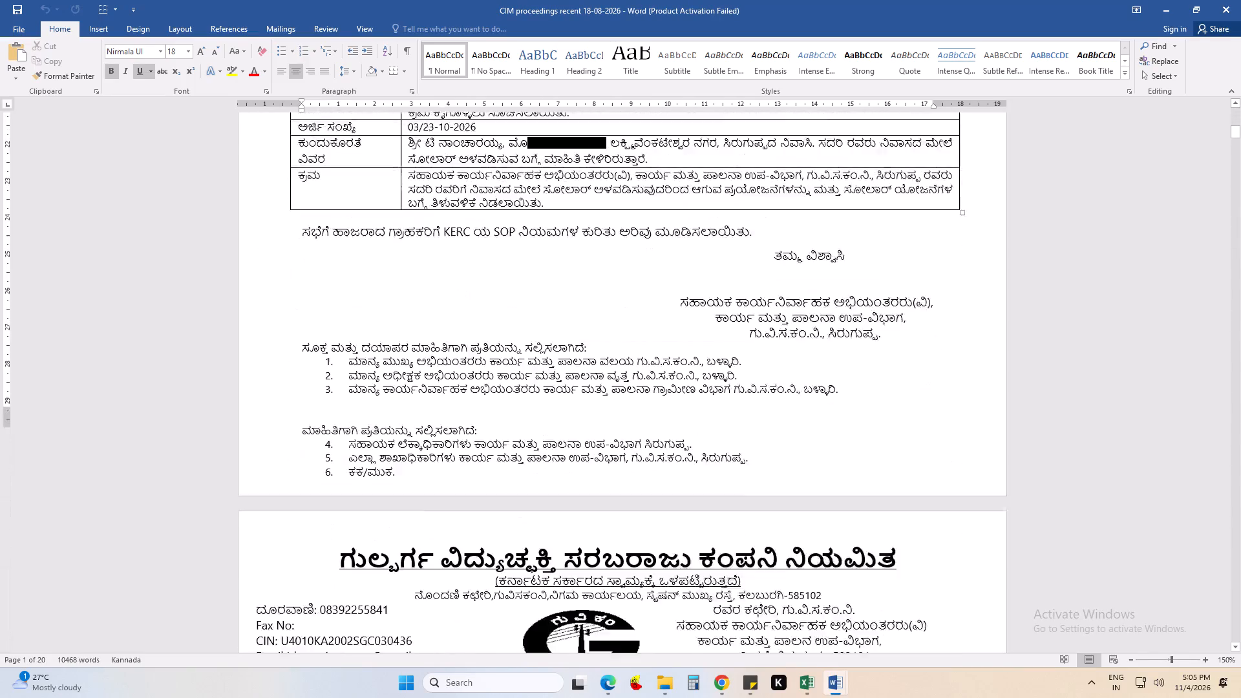
scroll(598, 476, down, 11)
scroll(598, 476, down, 17)
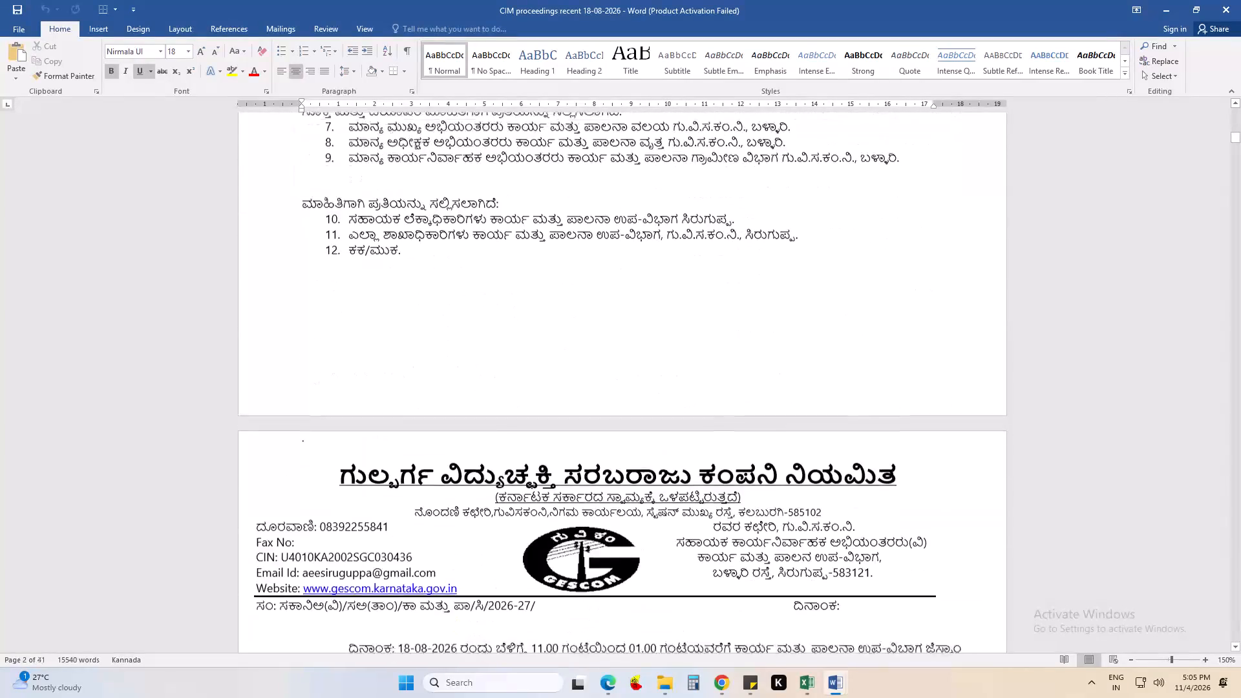
scroll(598, 476, down, 3)
scroll(598, 476, down, 19)
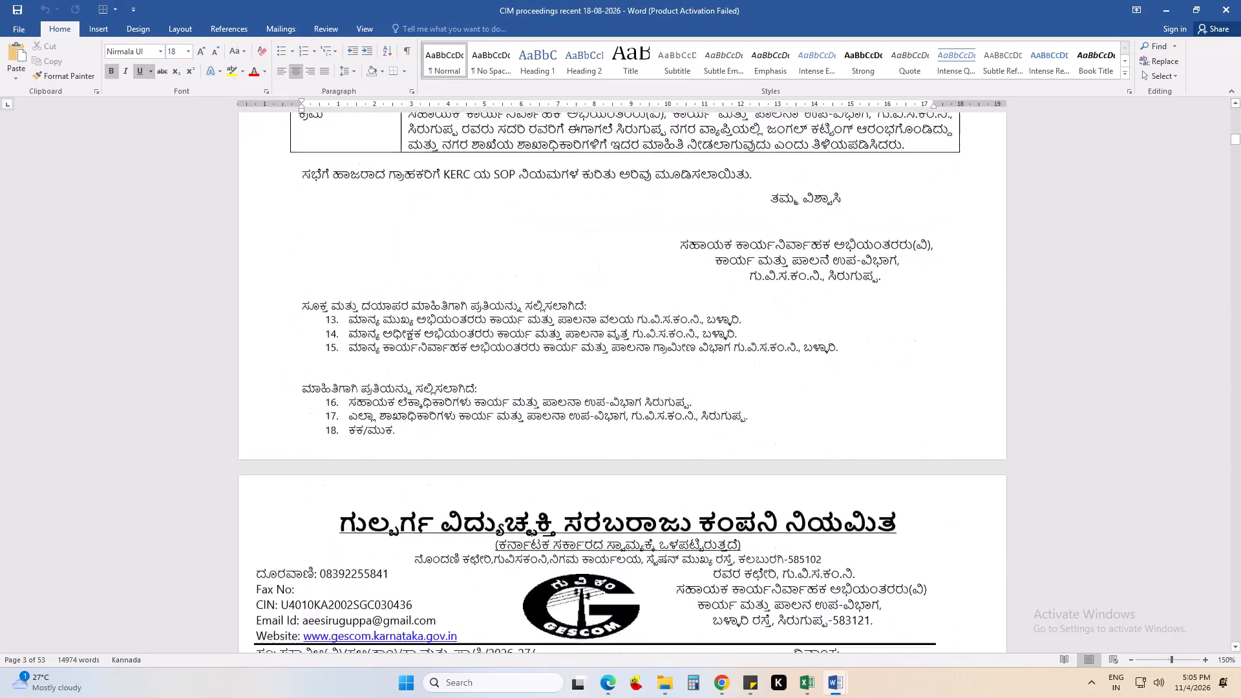
scroll(599, 476, down, 18)
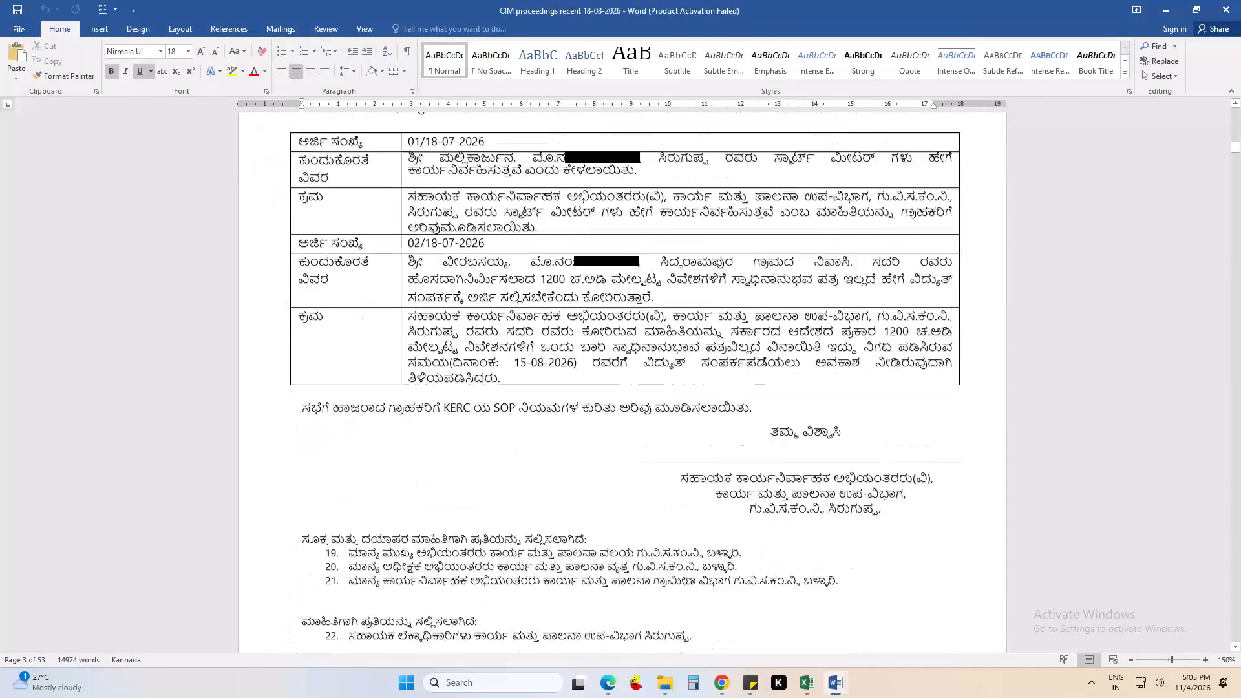
scroll(599, 476, down, 13)
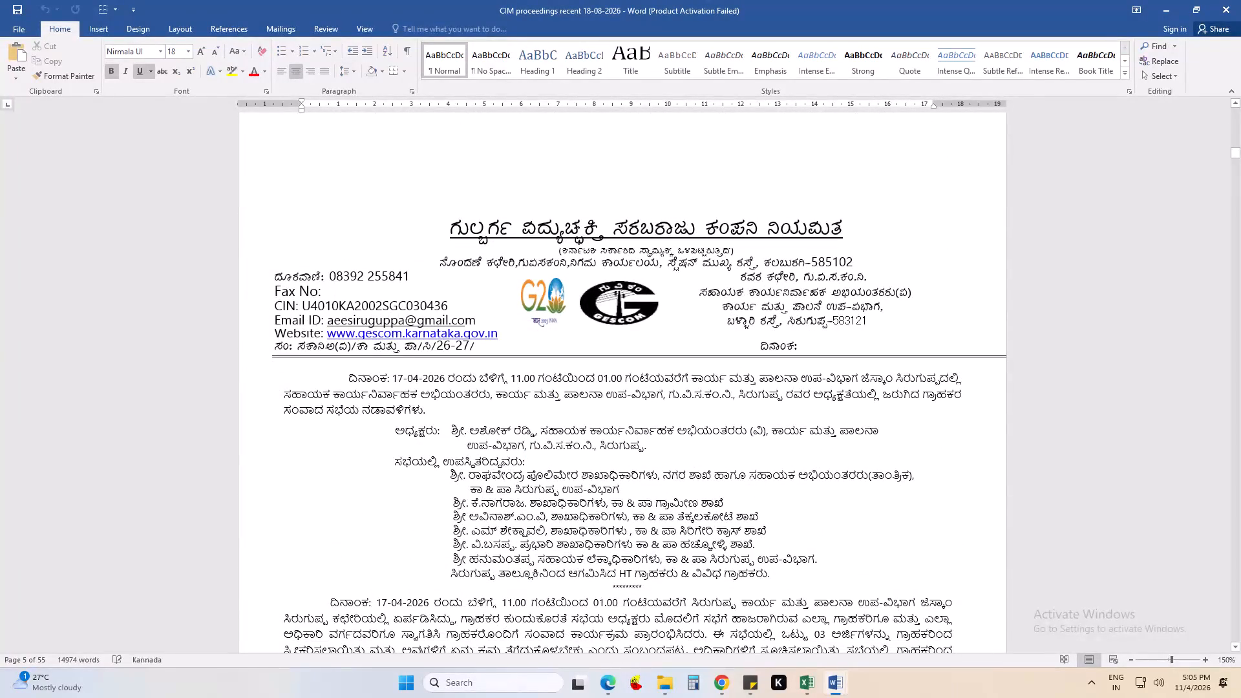
click(472, 515)
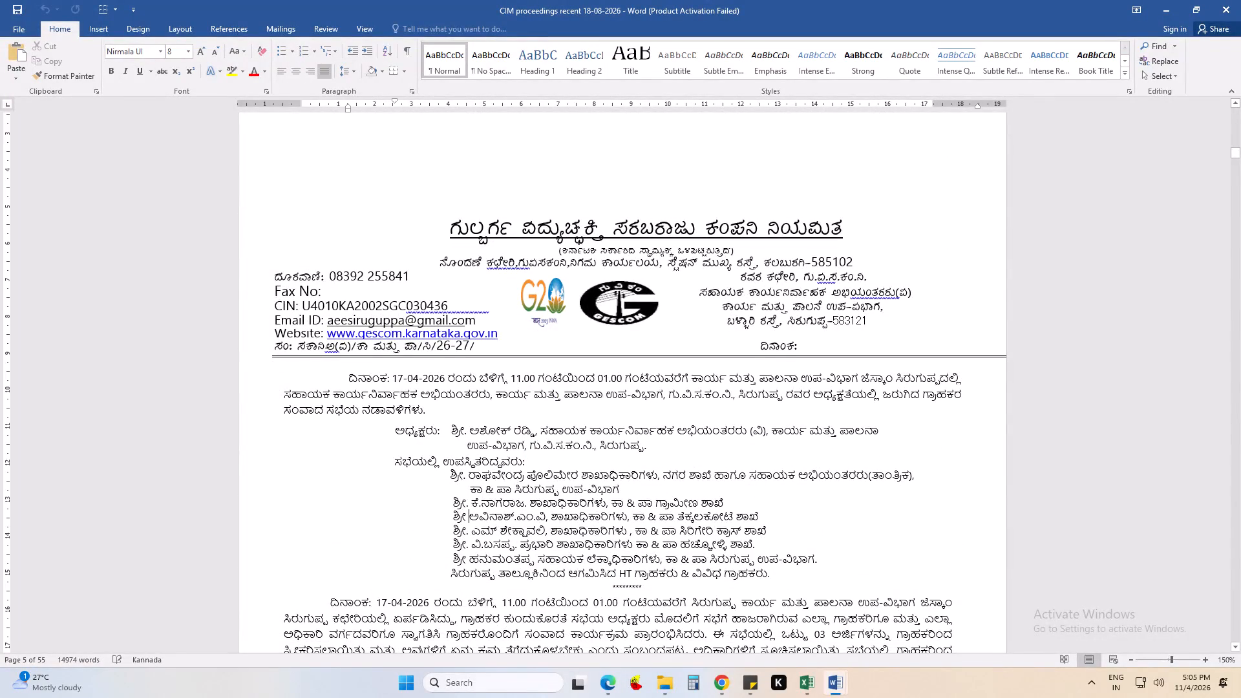
key(shift+Right)
key(shift+Right)
key(shift+Right)
key(shift+Right)
key(shift+Right)
key(shift+Right)
key(shift+Right)
key(shift+Right)
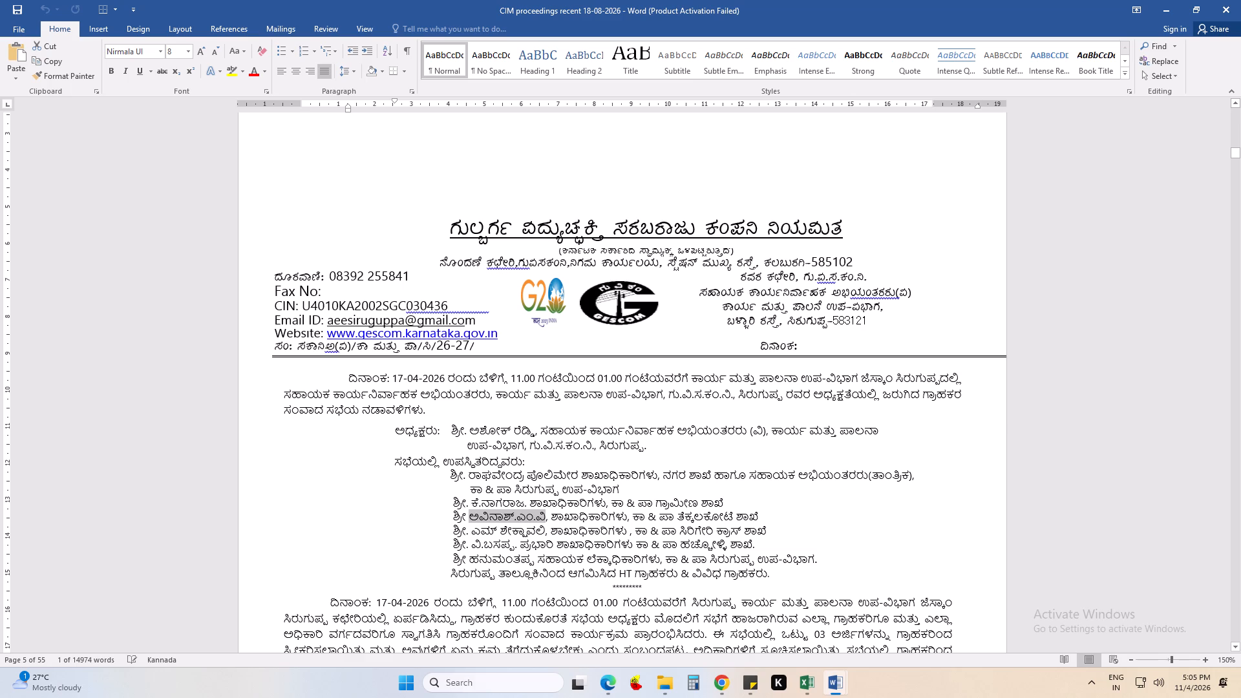
key(ctrl+c)
Switch to the OM kannada document and replace the officer's name after ಶ್ರೀ in row 01 with the copied name.
key(alt+Tab)
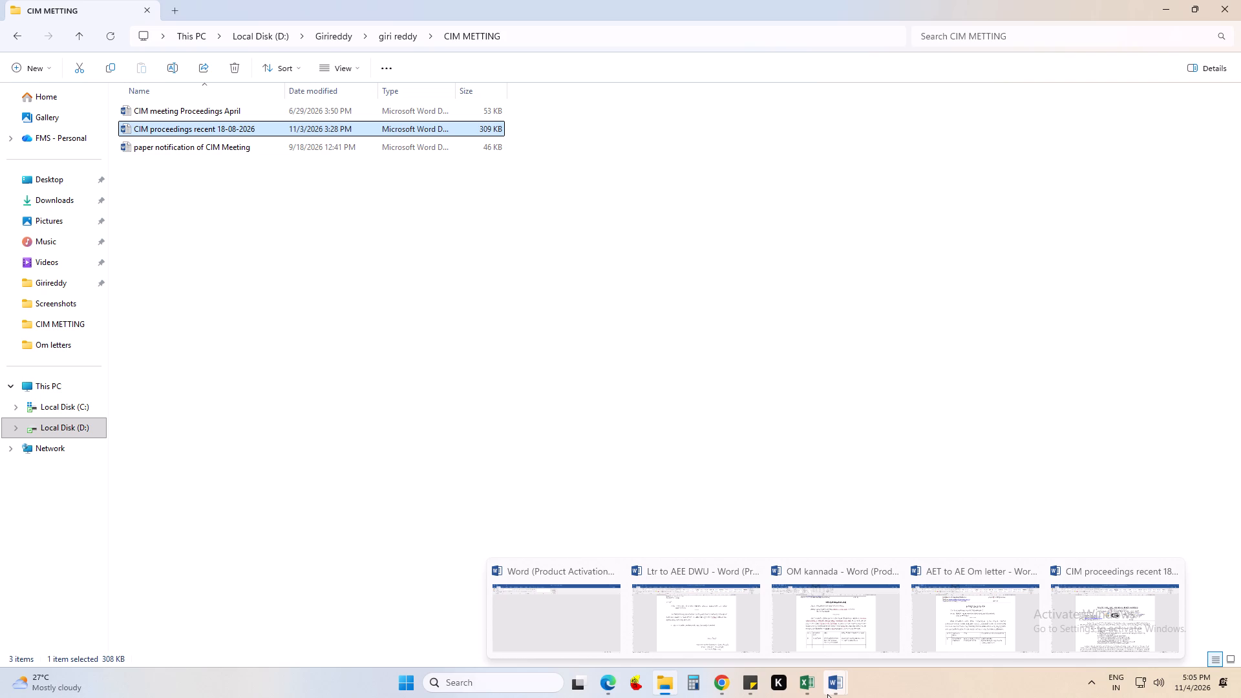
click(826, 639)
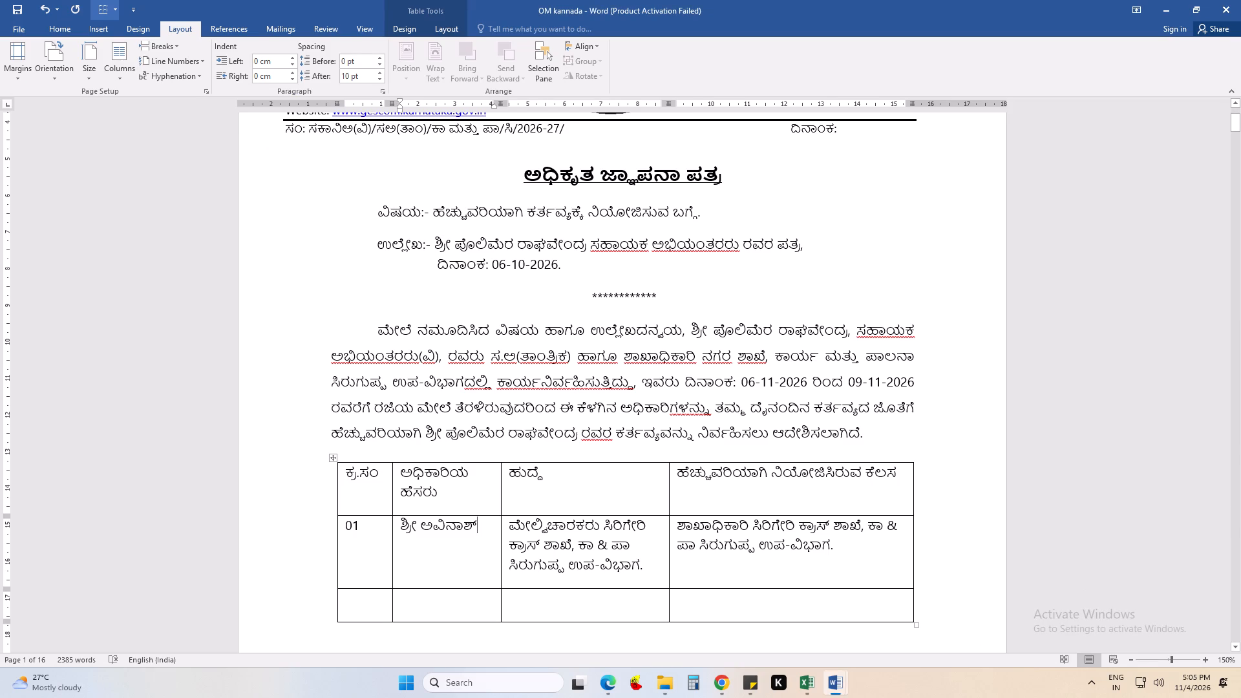
key(shift+Left)
key(shift+Left)
key(shift+Left)
key(shift+Left)
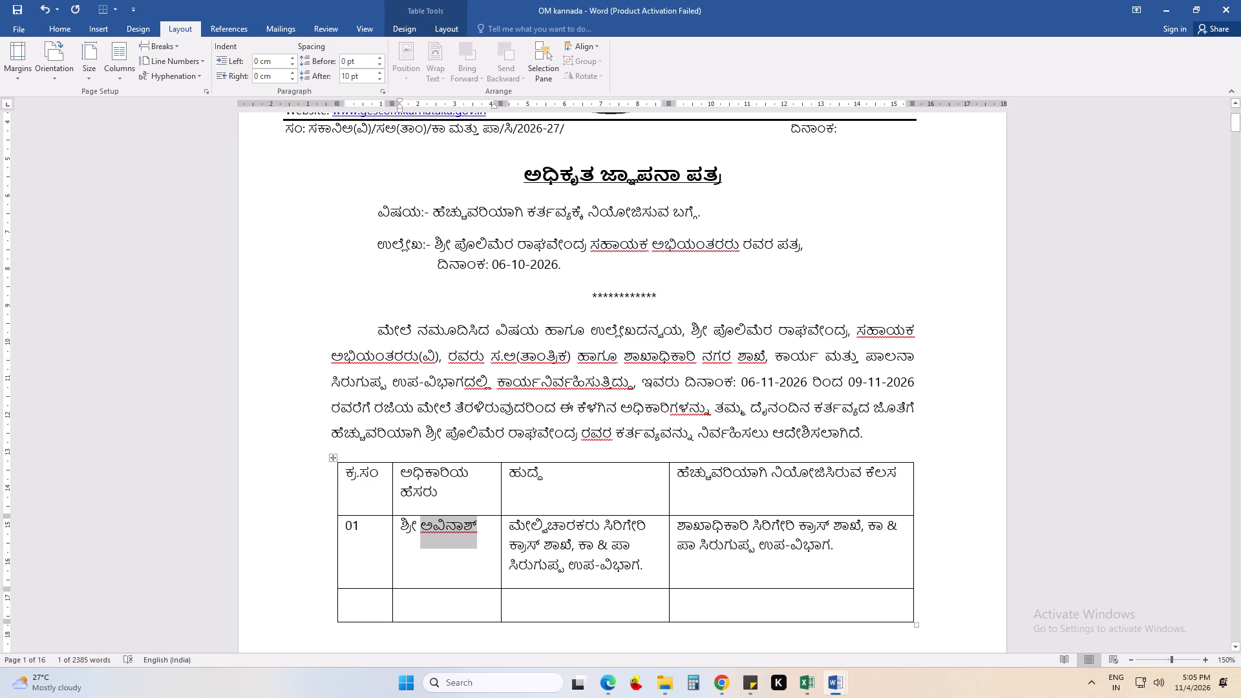
key(ctrl+v)
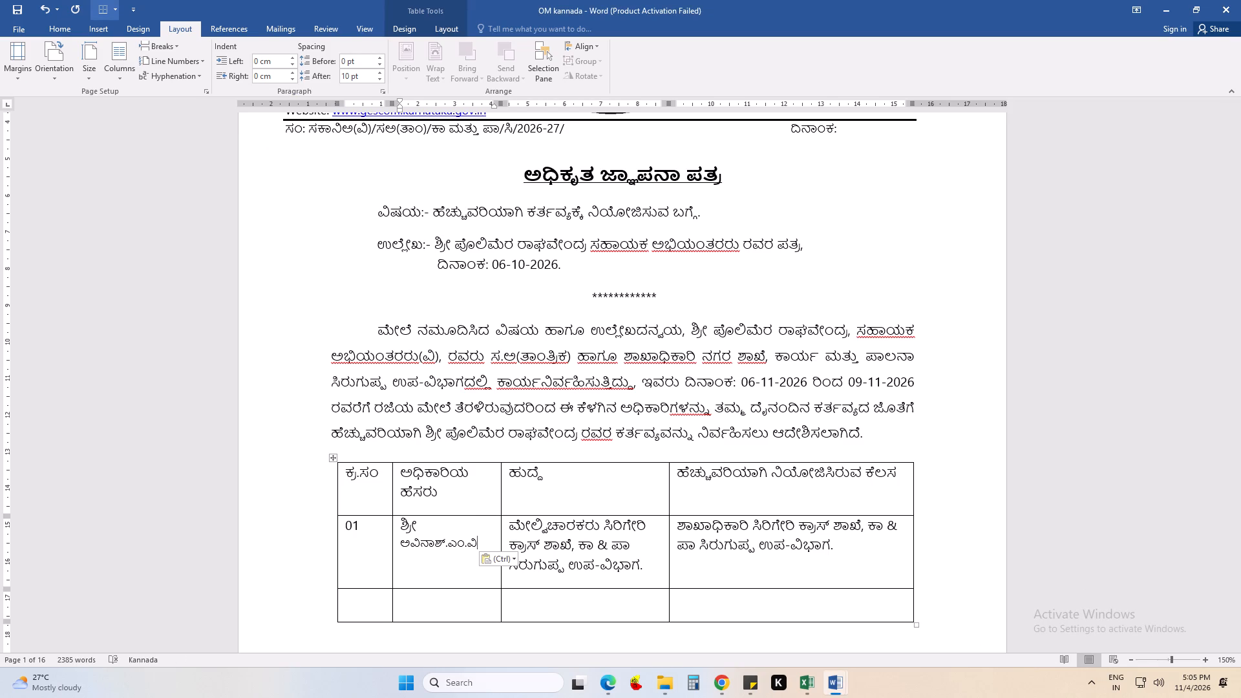
Enlarge the pasted officer's name in row 01 to 10 pt.
key(shift+Up)
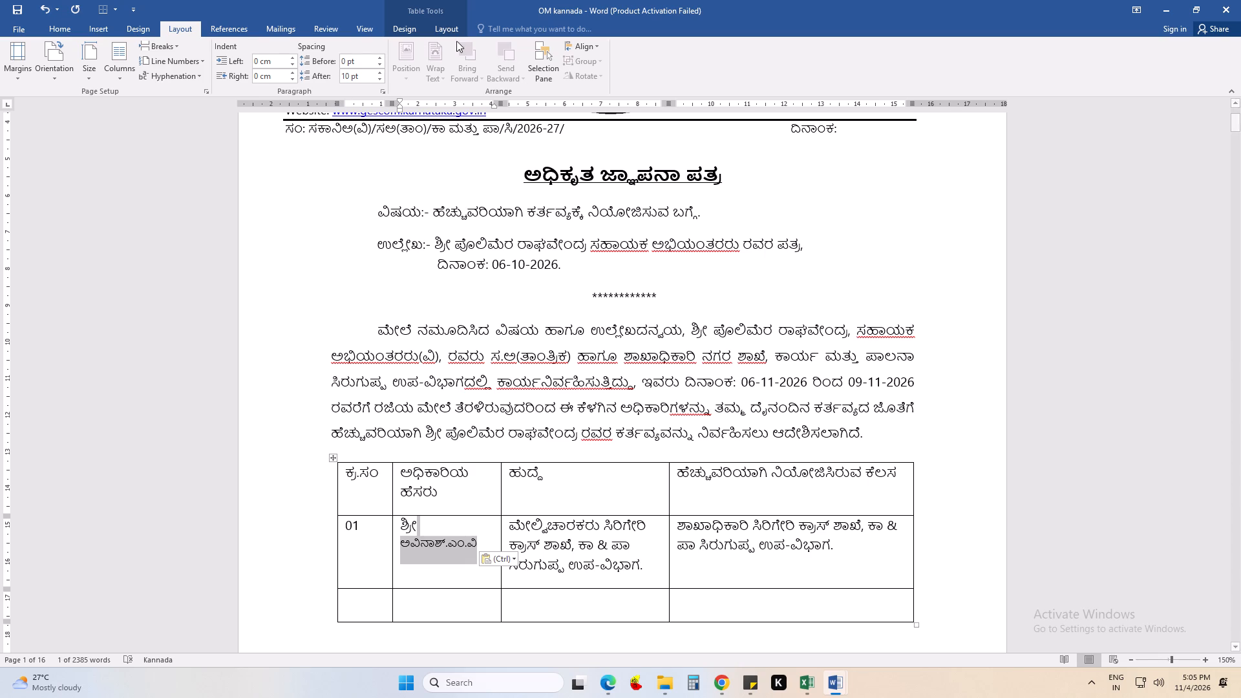
click(67, 25)
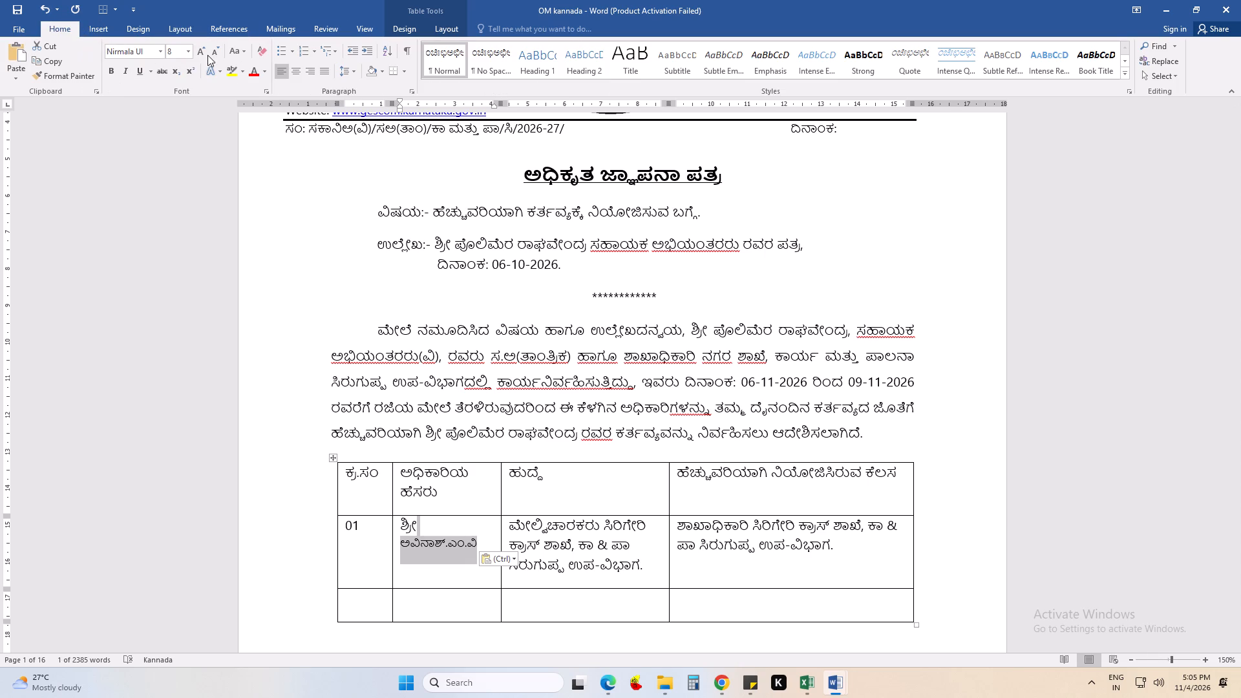
click(196, 51)
click(196, 51)
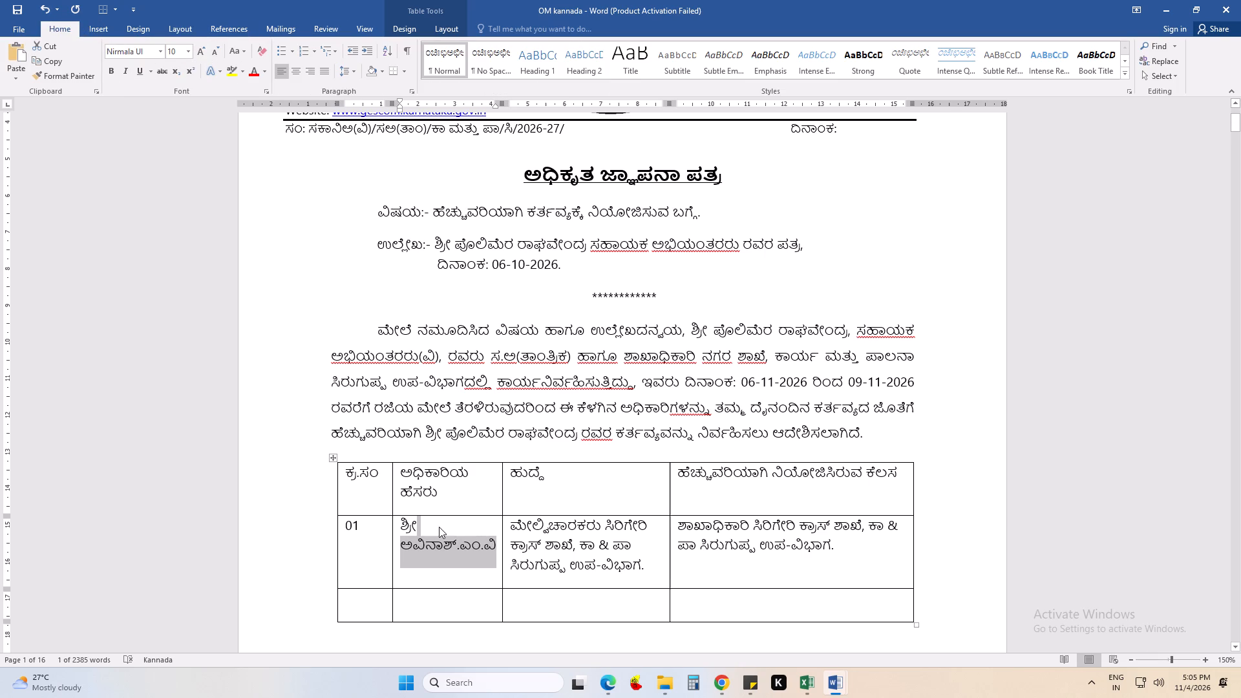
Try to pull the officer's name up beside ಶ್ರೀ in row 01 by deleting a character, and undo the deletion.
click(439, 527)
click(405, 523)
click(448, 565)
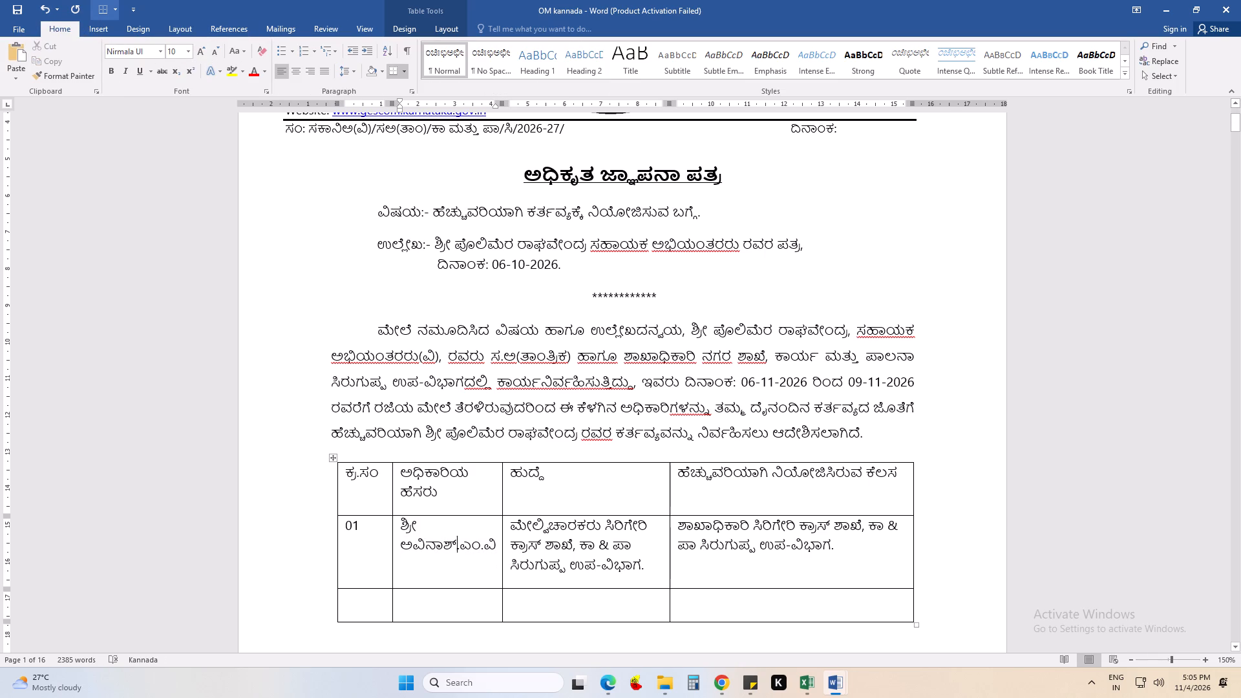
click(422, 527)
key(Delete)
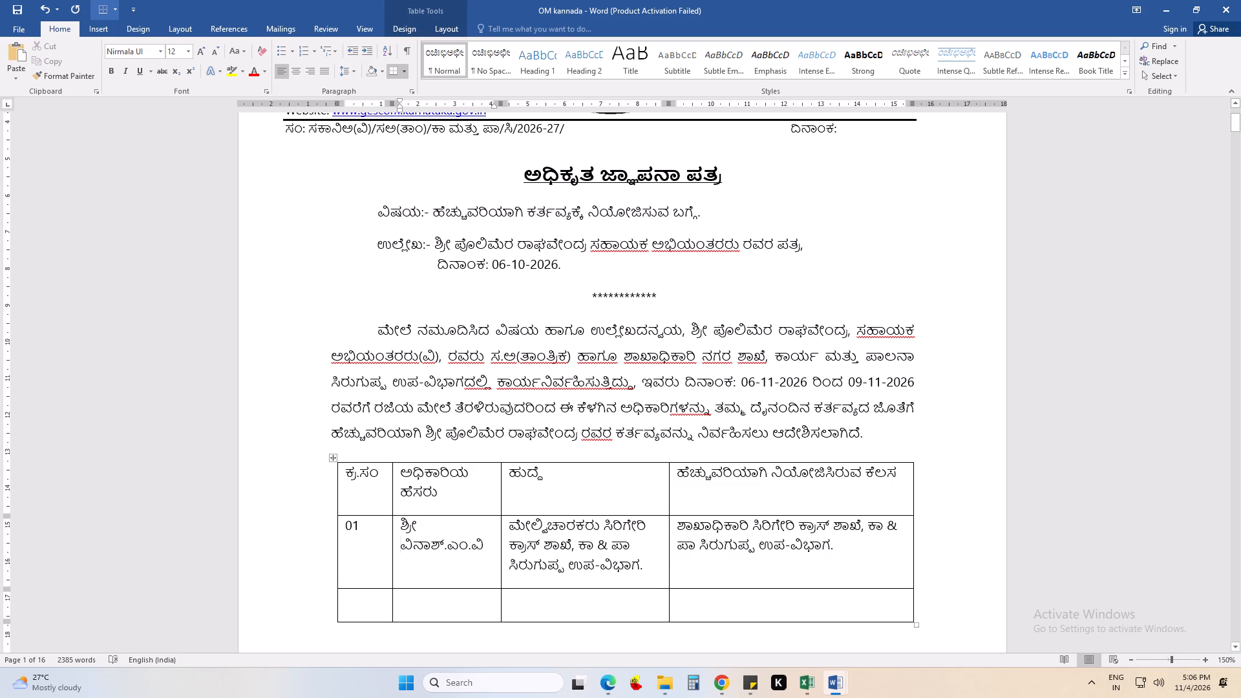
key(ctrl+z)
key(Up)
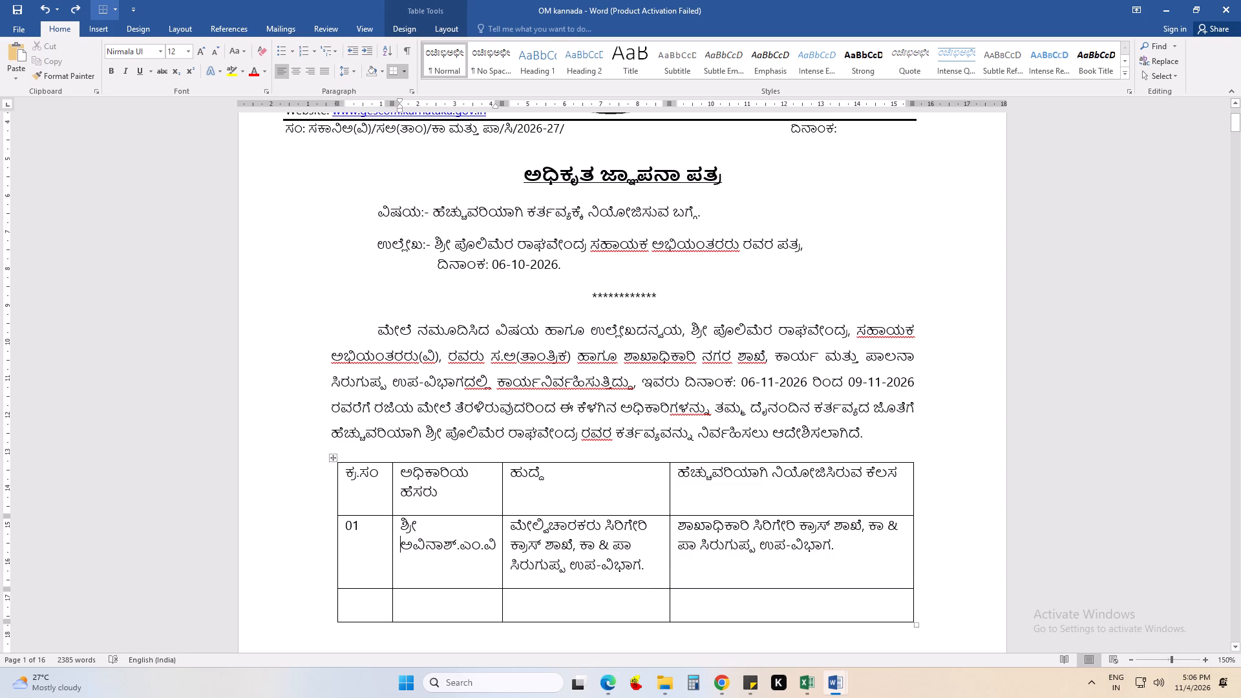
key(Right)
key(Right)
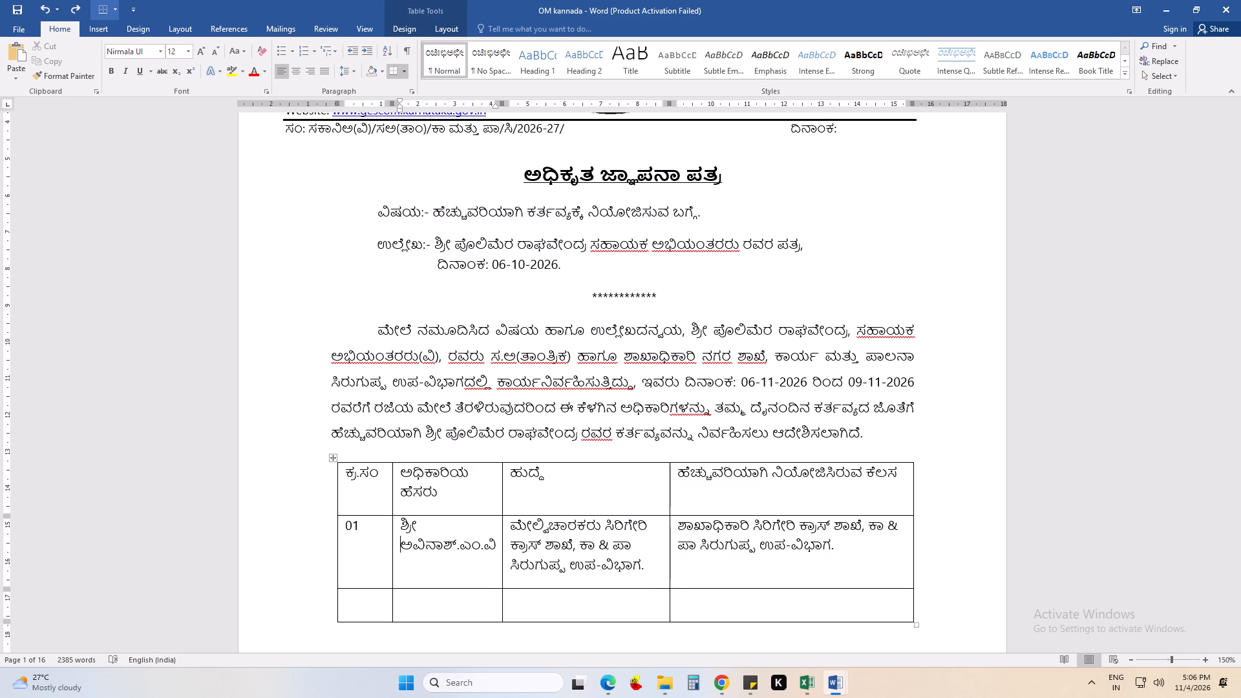
Copy row 01's designation and additional-duty entries into the matching cells of the empty row below.
drag(515, 527, 608, 596)
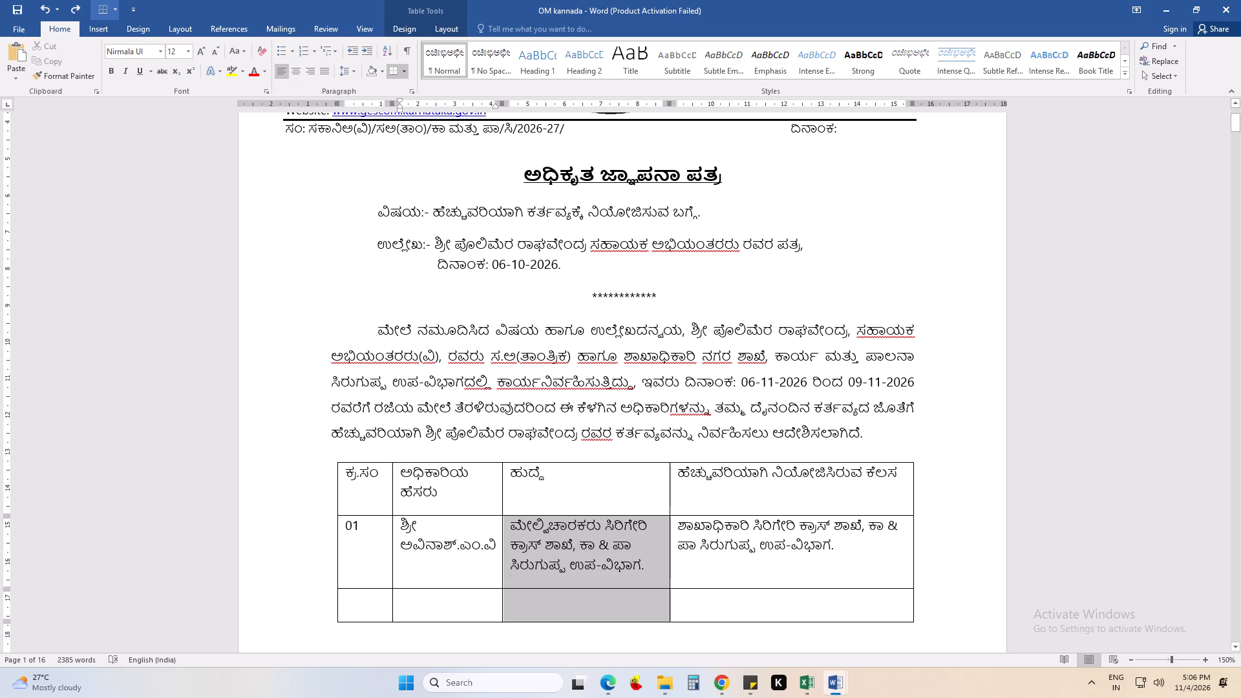
drag(608, 596, 734, 567)
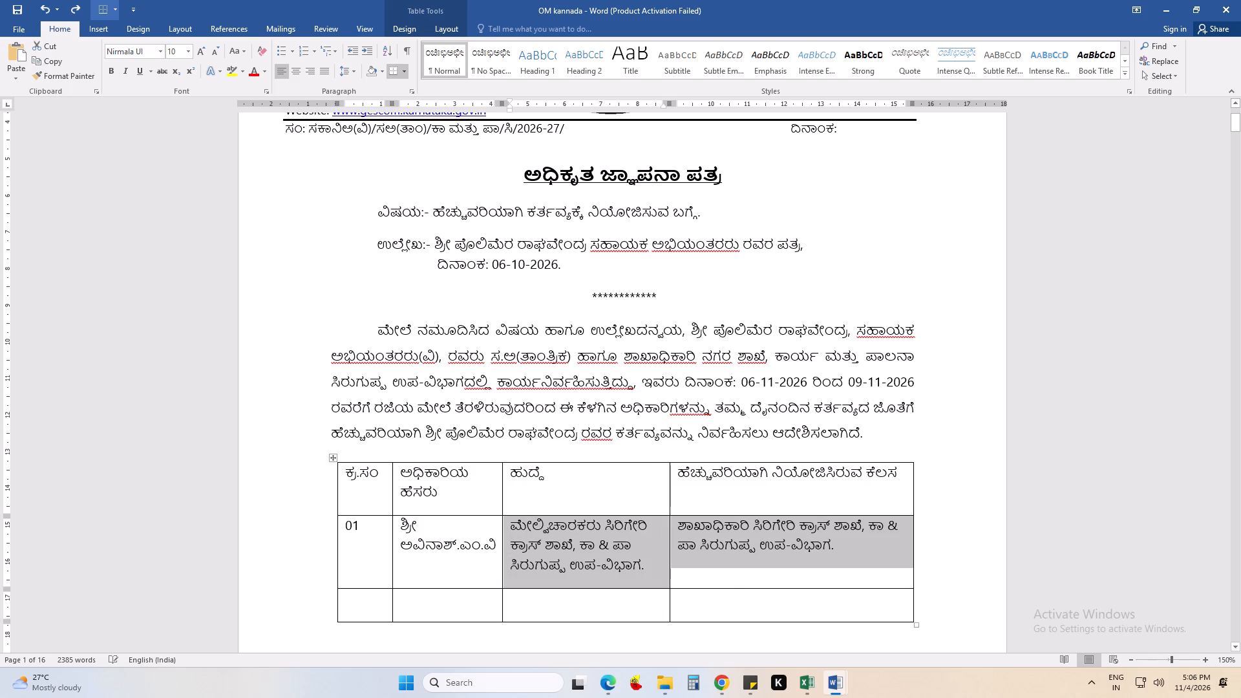
key(ctrl+c)
click(524, 609)
key(ctrl+v)
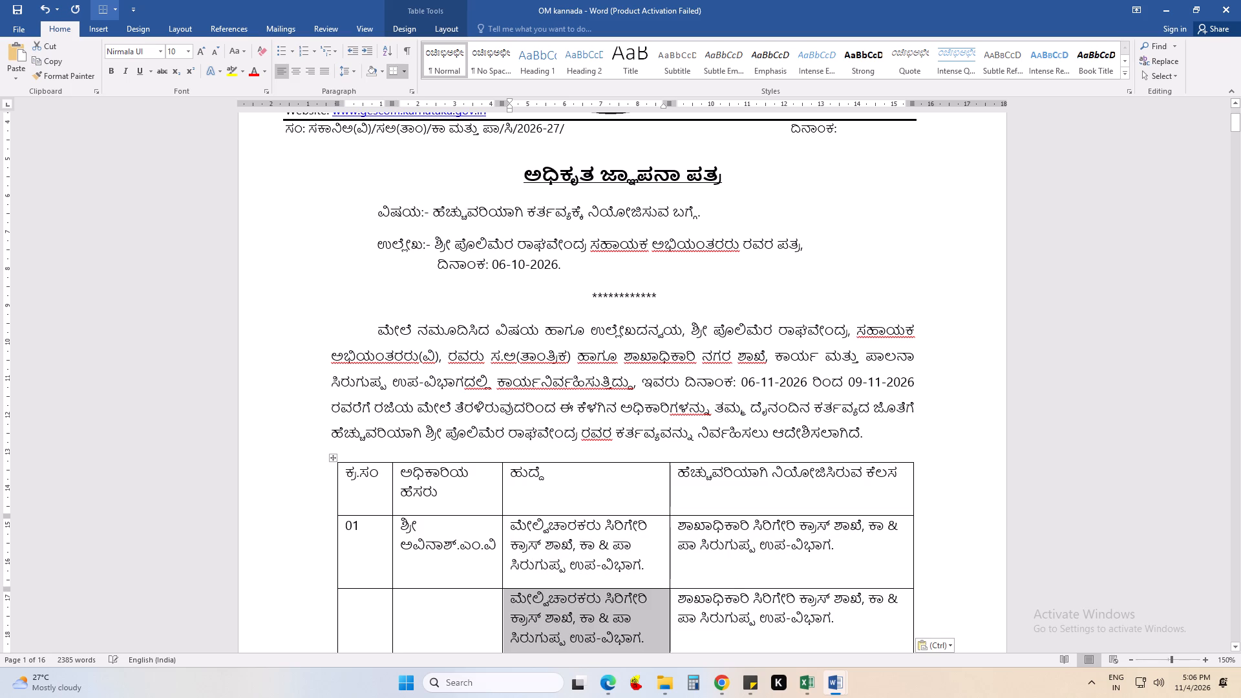
Clear the designation and additional-duty cells of row 01.
drag(513, 529, 764, 553)
key(Delete)
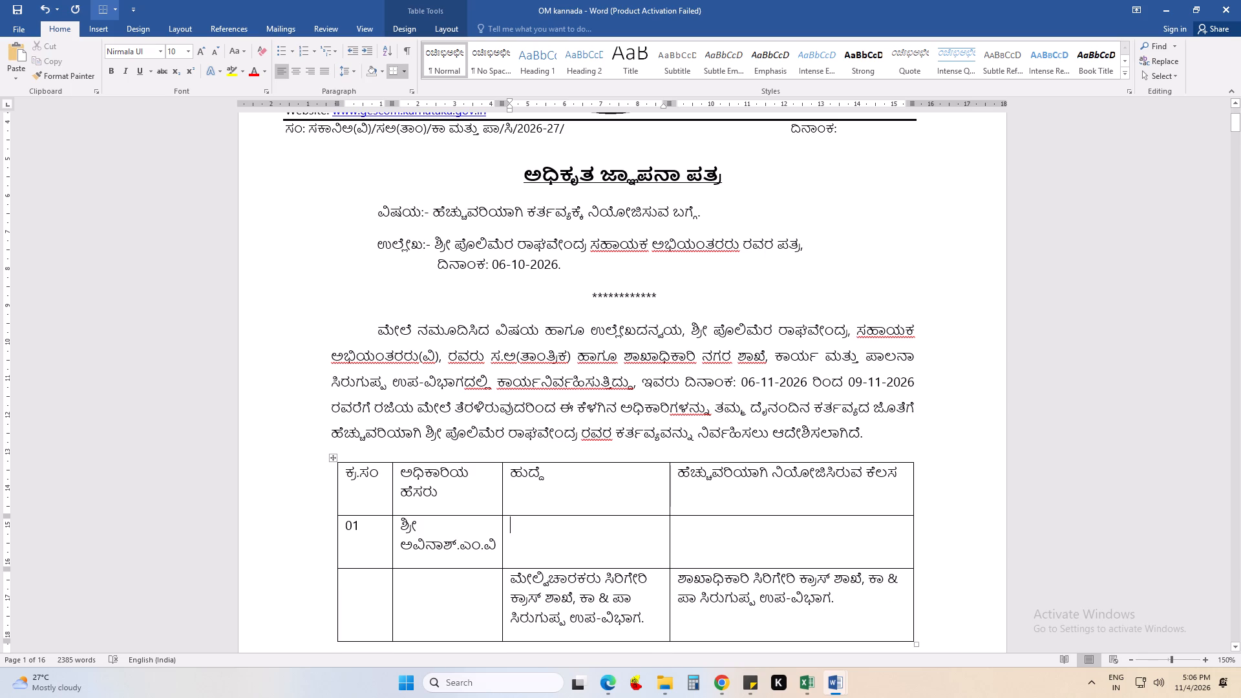
Enter the designation ಸಹಾಯಕ ಅಭಿಯಂತರರು(ವಿ) in row 01's ಹುದ್ದೆ cell.
text(SA)
key(BackSpace)
key(BackSpace)
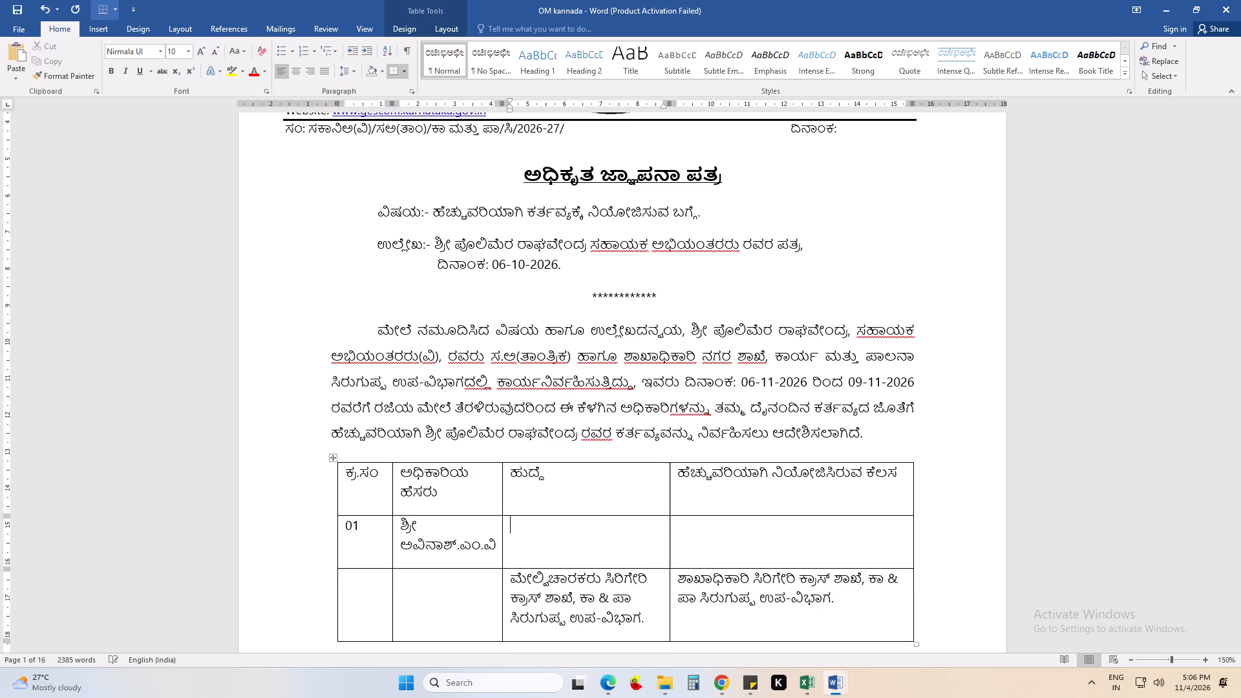
key(shift+s)
key(BackSpace)
key(s)
text(hAyk aB)
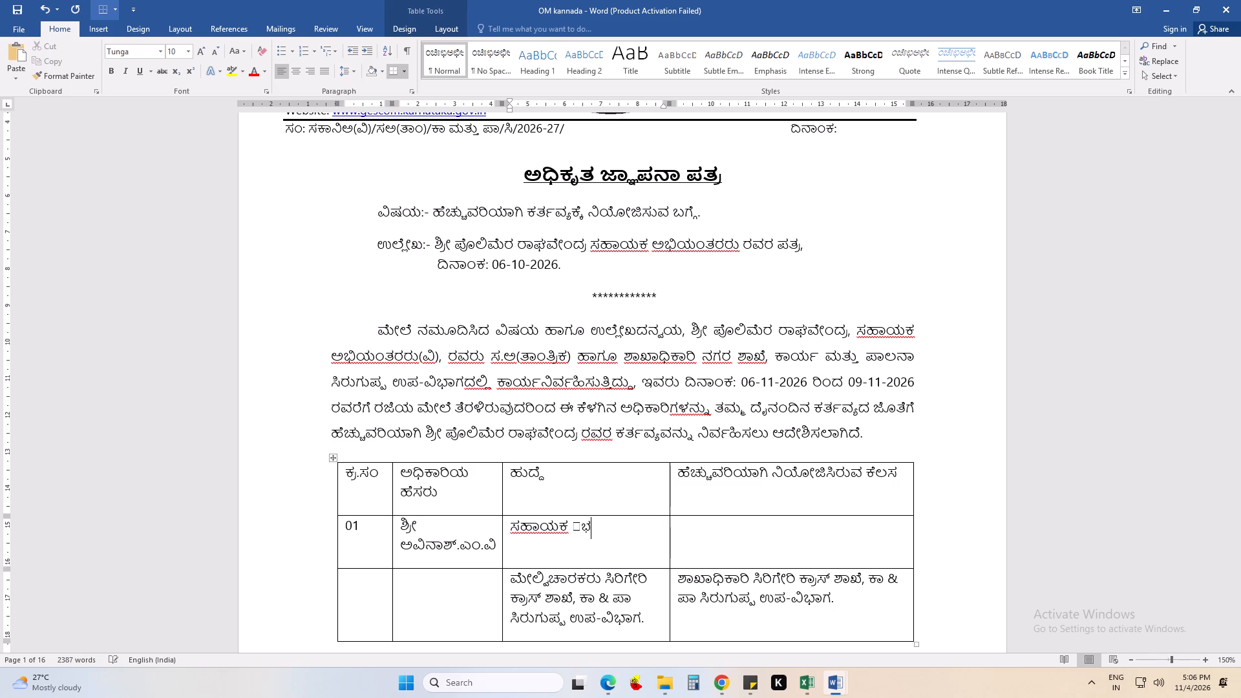
key(BackSpace)
key(BackSpace)
key(BackSpace)
key(space)
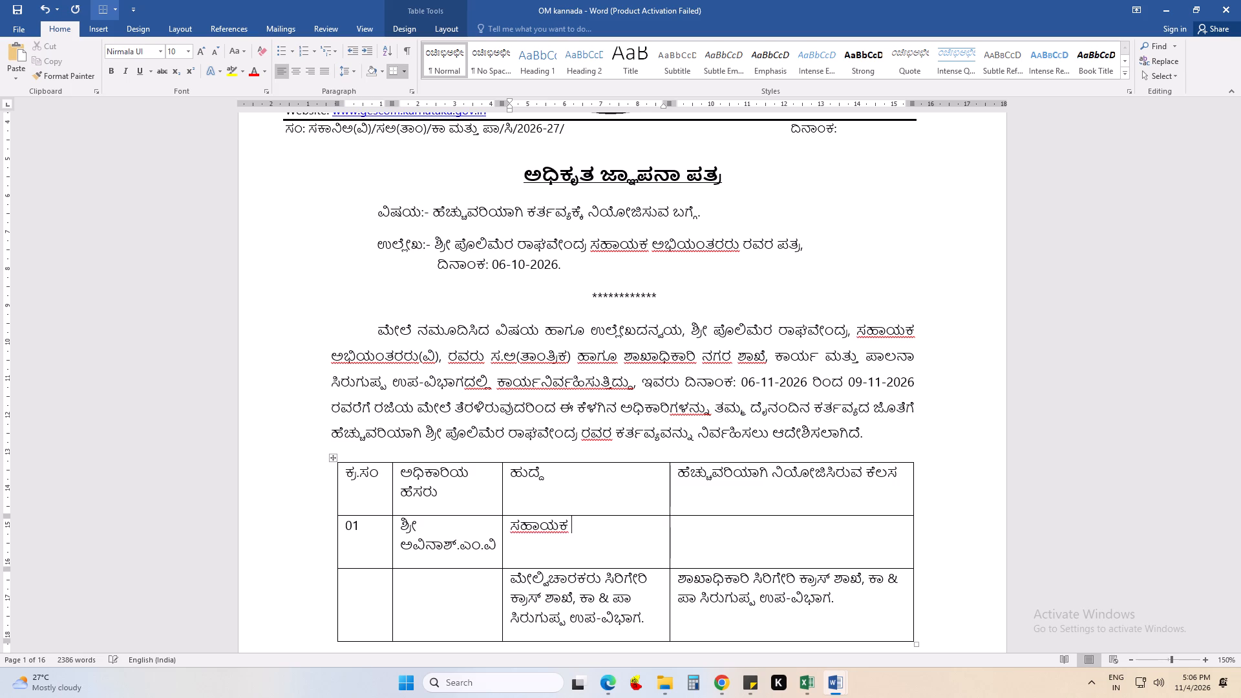
text(a)
key(BackSpace)
key(BackSpace)
key(a)
key(Left)
key(space)
key(Right)
text(BiyMtrru)
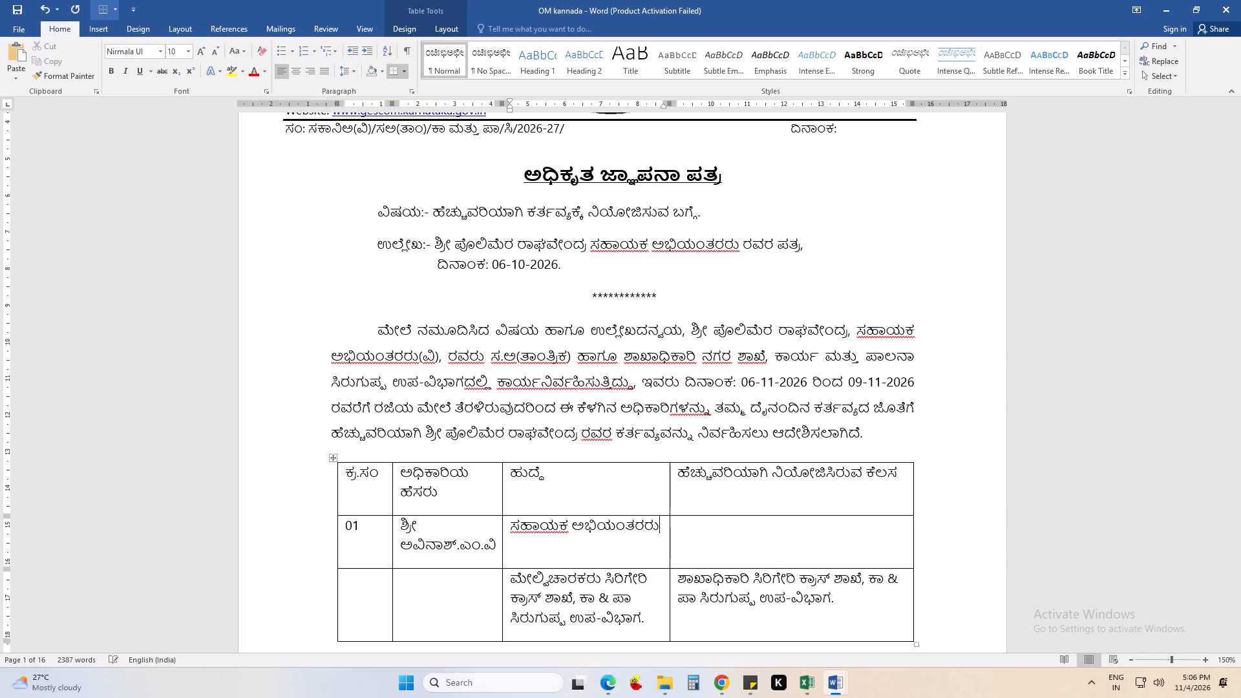
key(shift+parenright)
key(BackSpace)
text((vi)
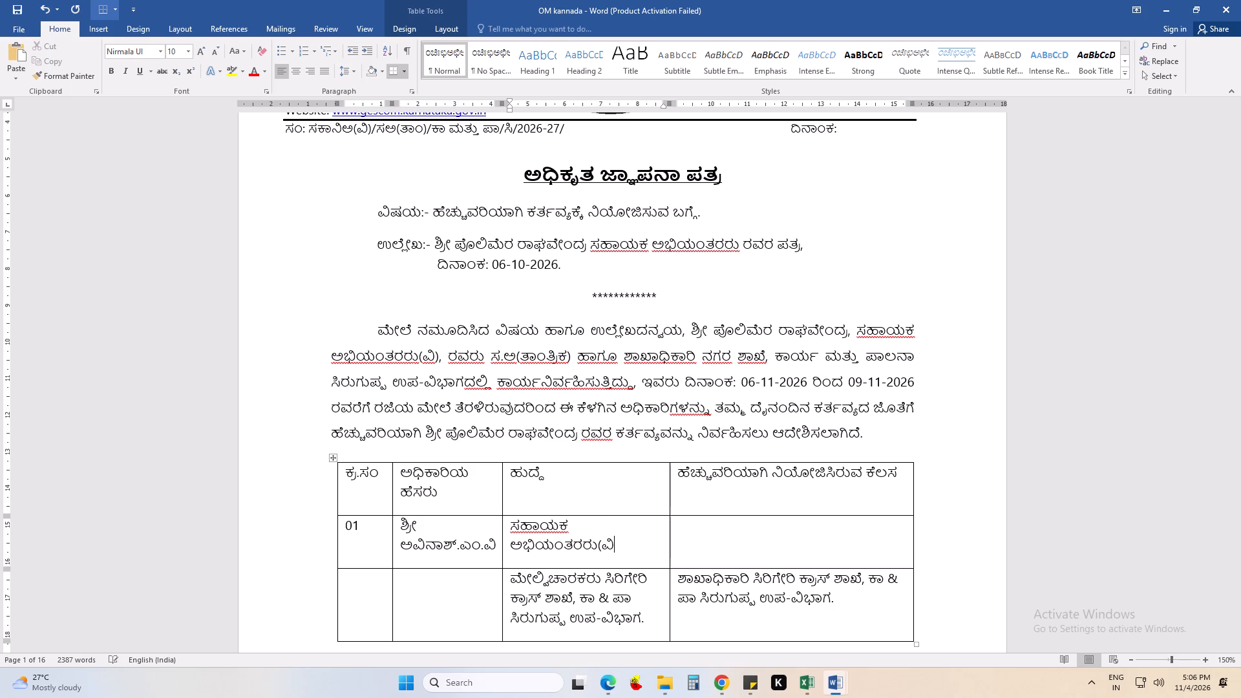
key(shift+parenright)
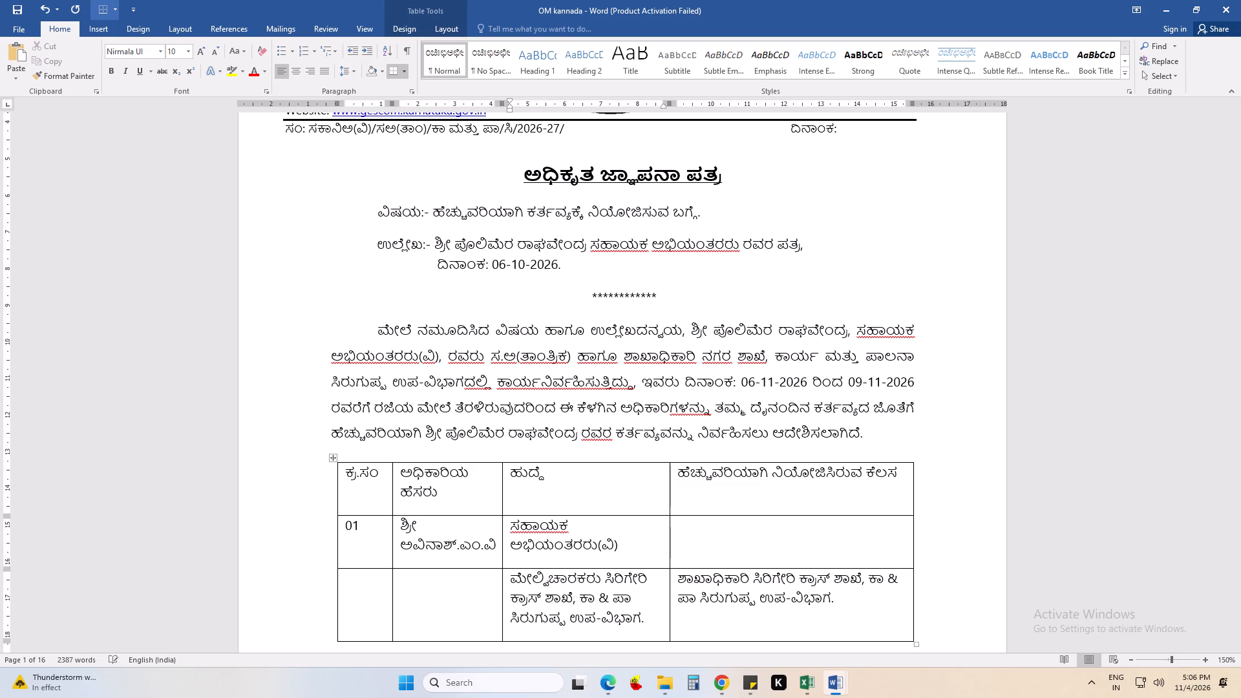
Extend row 01's designation with a comma and the branch ತೆಕ್ಕಲಕೋಟೆ ಶಾಖೆ, ending in a full stop.
text(,)
key(space)
text(tekkf)
key(BackSpace)
key(BackSpace)
text(fk)
text(lko)
key(BackSpace)
key(BackSpace)
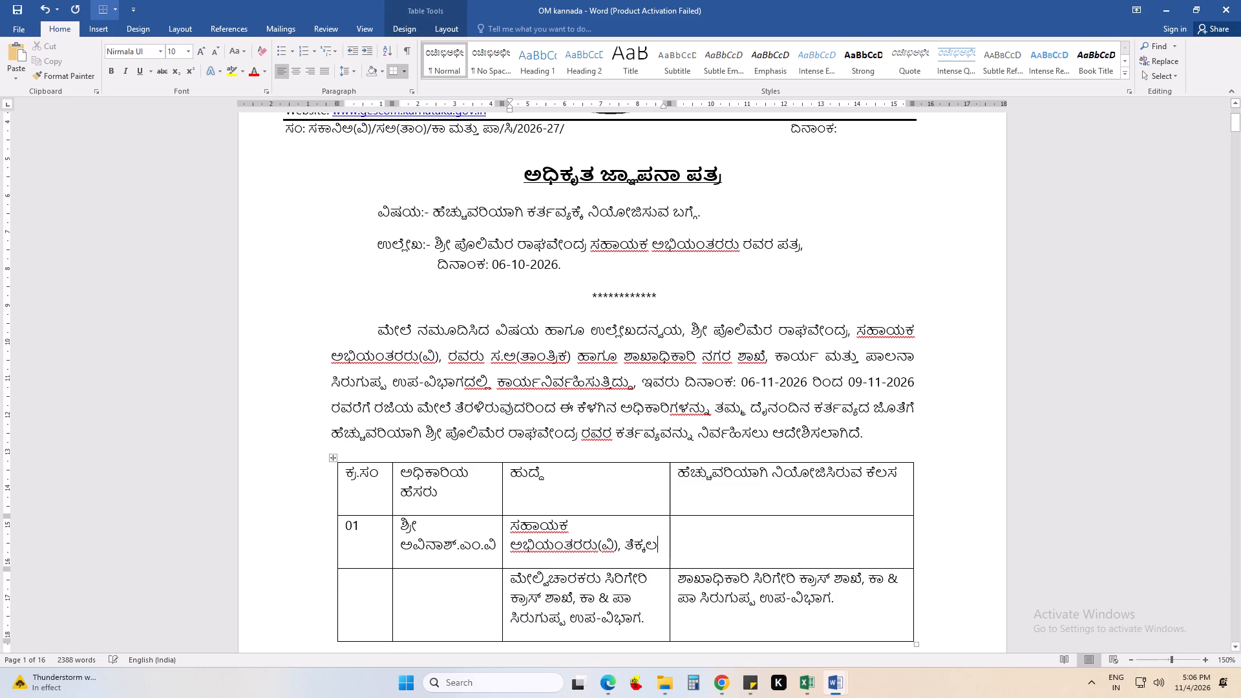
text(kOw)
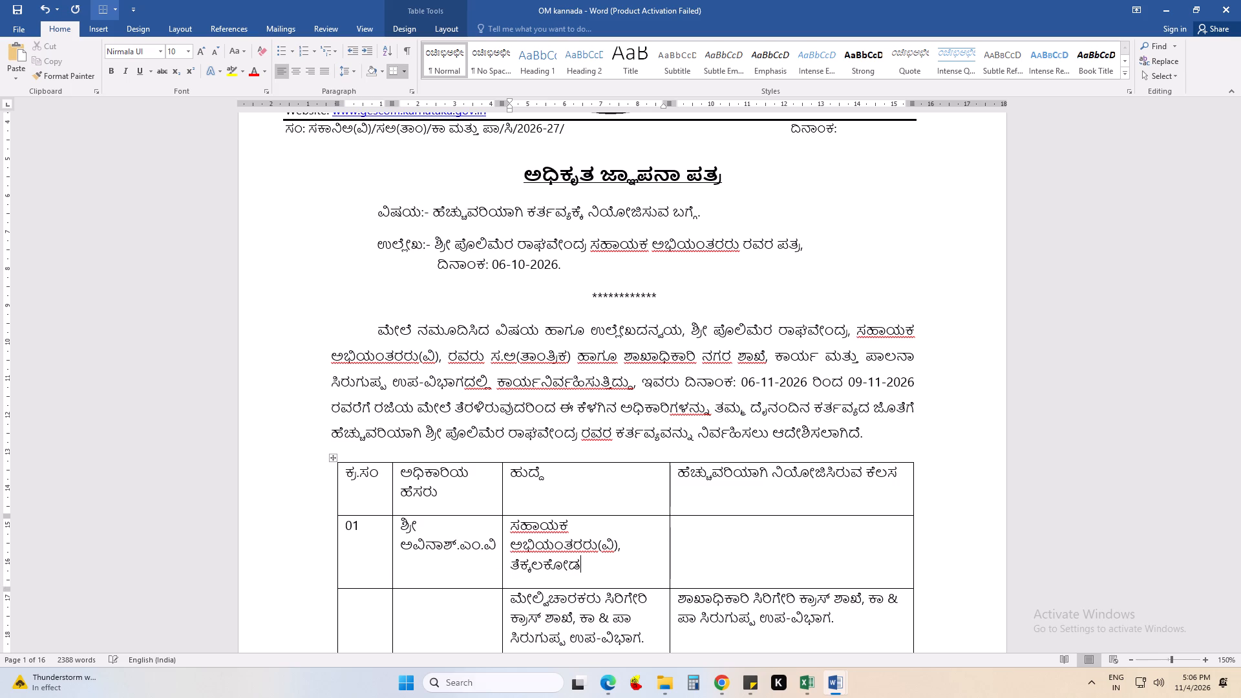
key(BackSpace)
text(qe)
key(space)
text(SA)
text(Ke)
key(period)
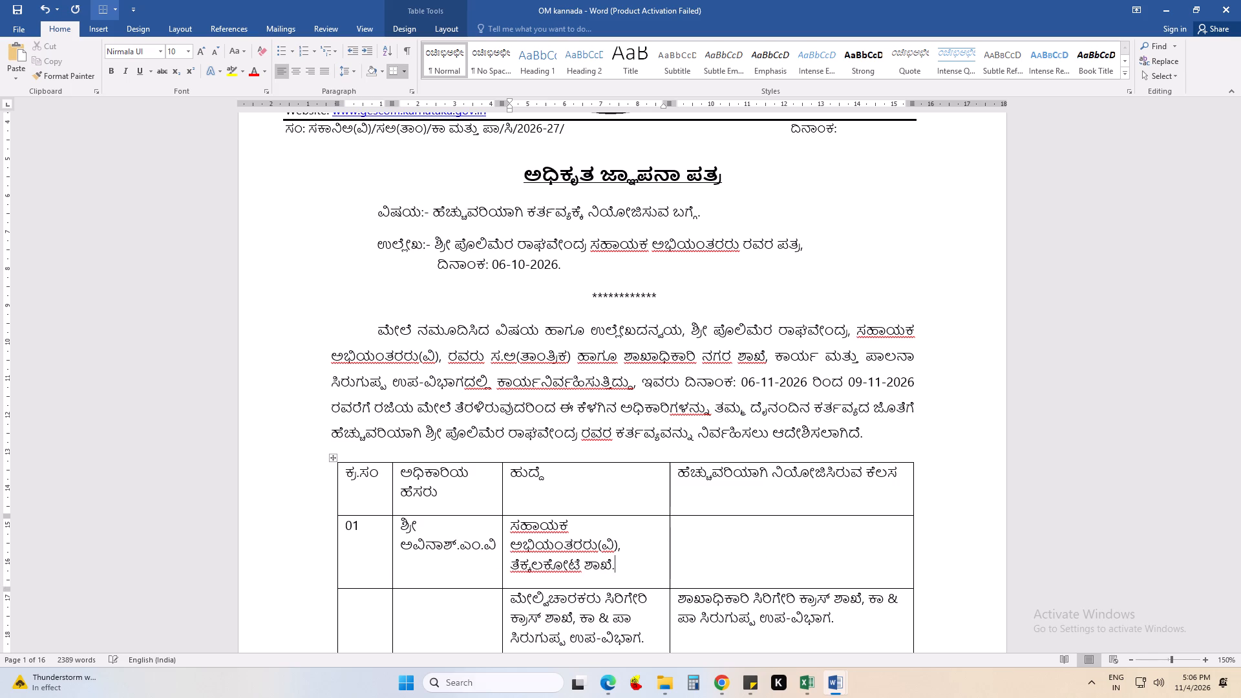
Enter ಸಹಾಯಕ ಅಭಿಯಂತರರು(ತಾಂತ್ರಿಕ), in row 01's additional-duty cell.
key(Tab)
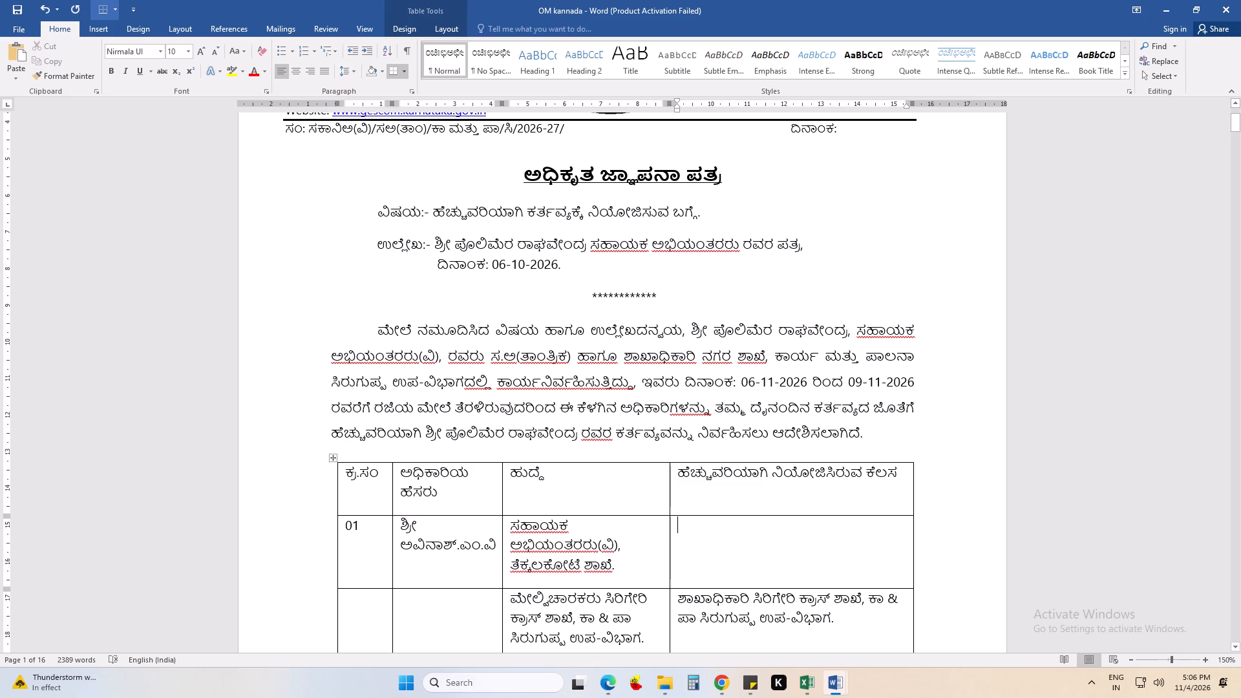
text(shAyk a)
key(BackSpace)
key(BackSpace)
key(a)
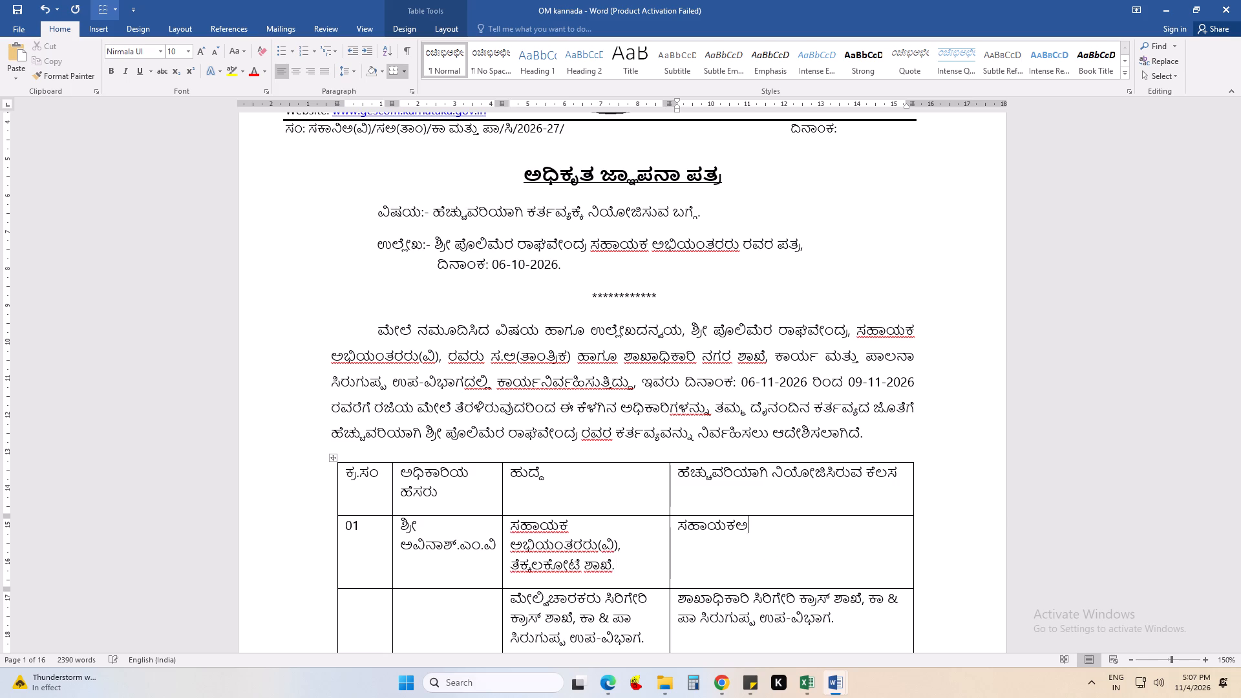
key(Left)
key(space)
key(Right)
text(BI)
key(BackSpace)
key(BackSpace)
text(BiyMtrru)
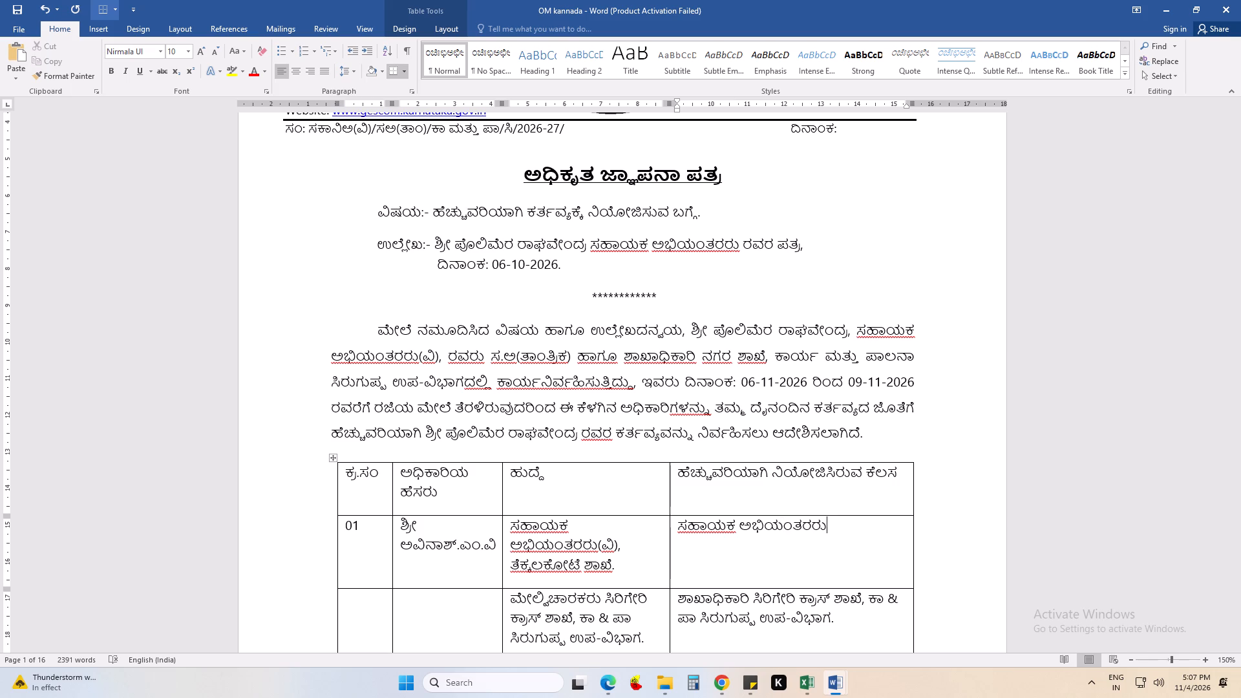
key(shift+parenleft)
text(tAMtfrik)
key(shift+parenright)
key(comma)
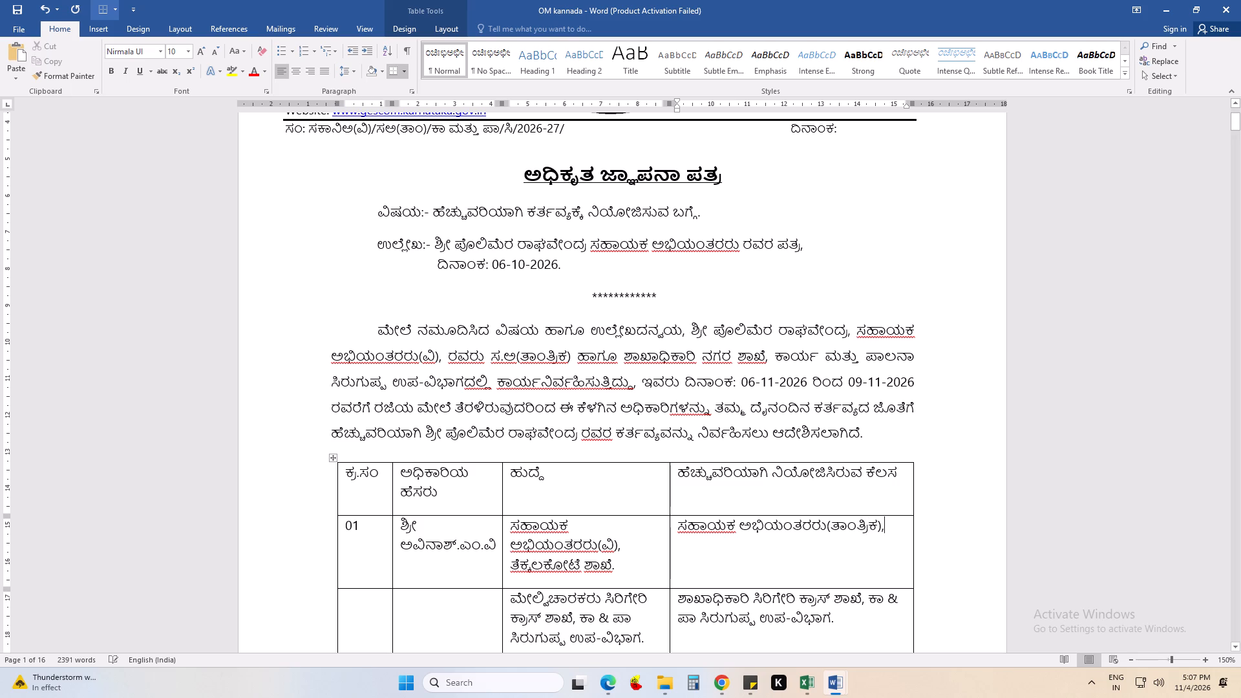
Shorten the bracketed word in row 01's additional-duty cell to (ತಾ), dropping the trailing comma.
key(BackSpace)
key(BackSpace)
key(BackSpace)
key(BackSpace)
key(BackSpace)
key(BackSpace)
key(BackSpace)
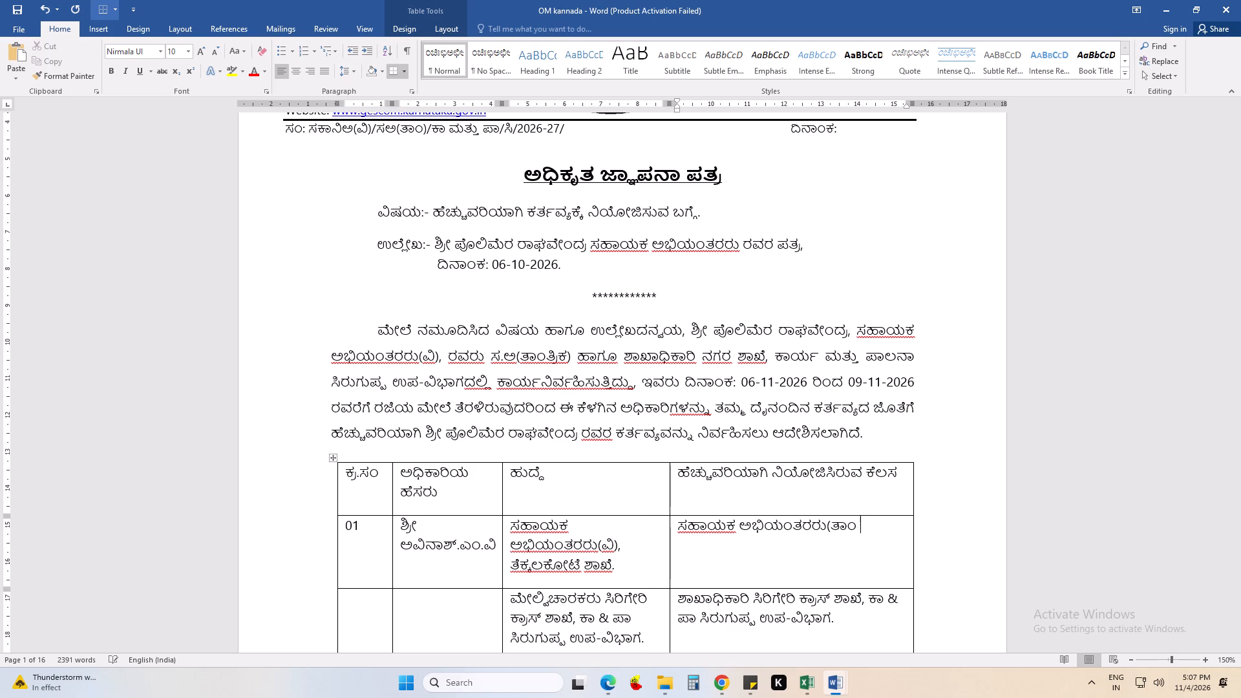
key(BackSpace)
key(shift+parenright)
Add the section, ತಾಂತ್ರಿಕ ವಿಭಾಗ, after the bracketed ತಾ in row 01's additional-duty cell, with separating commas.
text(, tAMtfr)
text(ik)
key(space)
text(viBAg)
text(,)
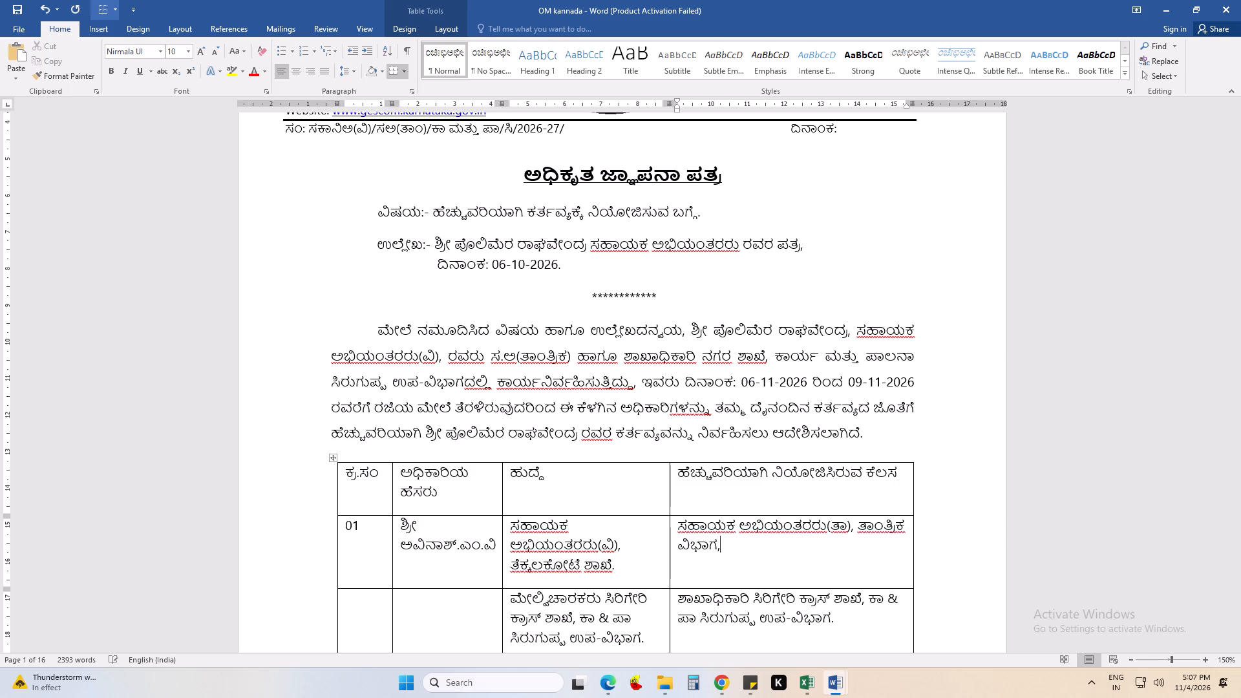
Finish row 01's additional-duty entry with ಉಪ-ವಿಭಾಗ and a full stop.
key(space)
key(shift+s)
key(BackSpace)
key(s)
key(BackSpace)
key(BackSpace)
key(space)
text(u)
key(p)
key(BackSpace)
text(uu)
key(p)
text(-viBAg)
key(space)
text(Sirugu)
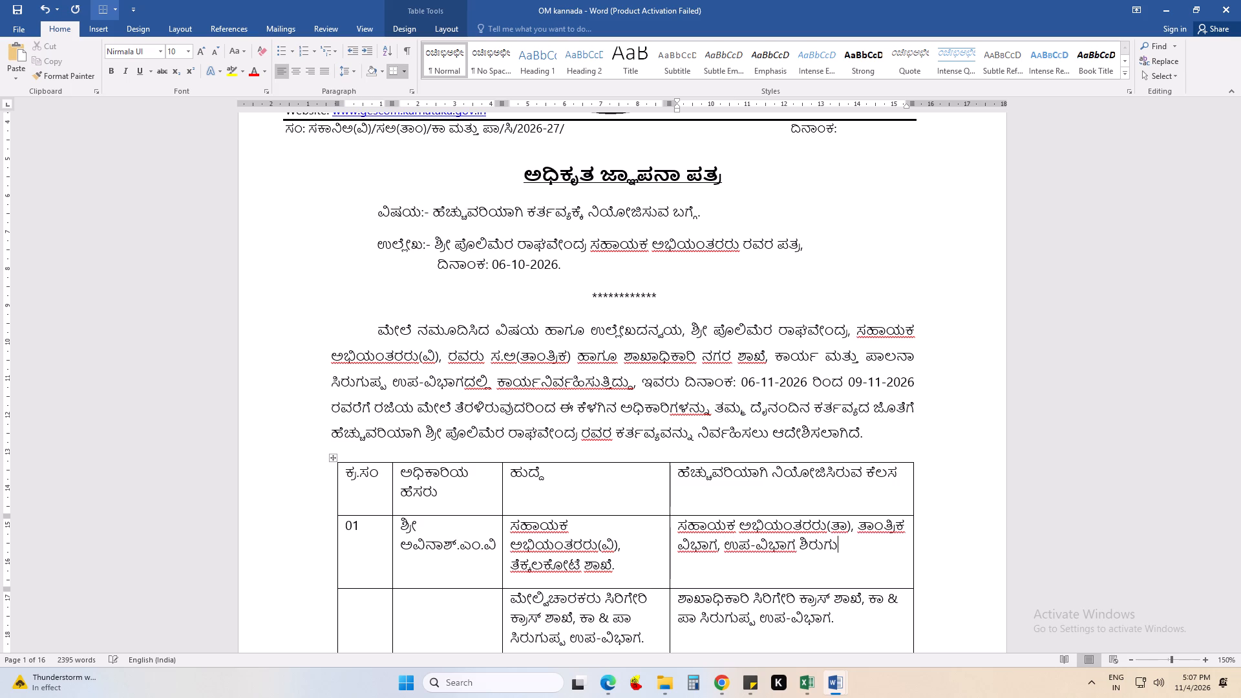
key(BackSpace)
key(BackSpace)
key(BackSpace)
key(BackSpace)
key(BackSpace)
key(BackSpace)
key(BackSpace)
key(period)
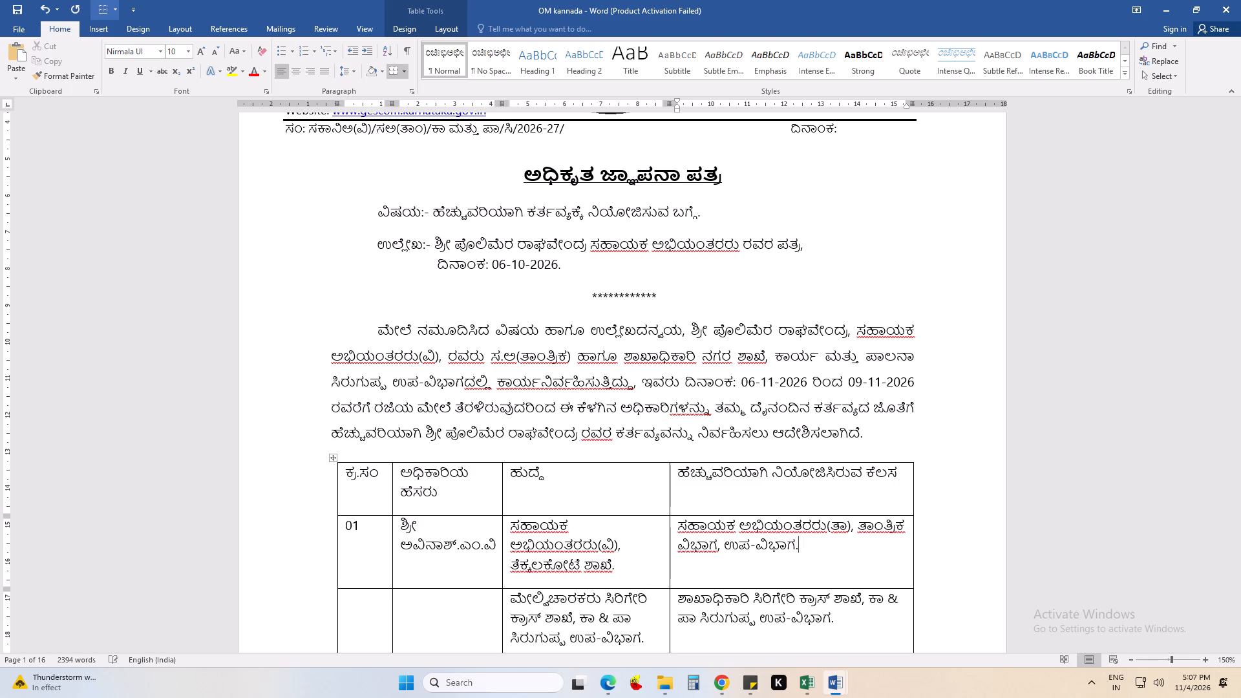
Insert the place name ಸಿರುಗುಪ್ಪ before ಉಪ-ವಿಭಾಗ in row 01's additional-duty cell.
key(Left)
key(Left)
key(Left)
key(Left)
key(Left)
key(Left)
key(Left)
text(sir)
text(ugupfp)
key(space)
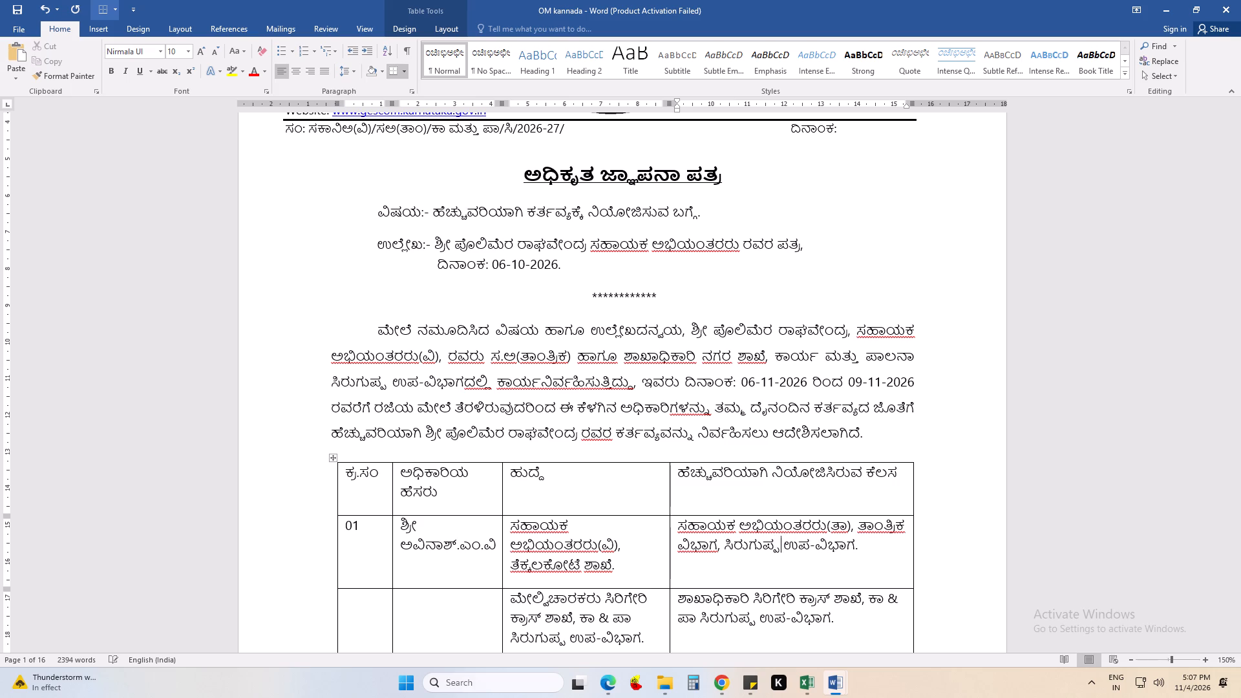
Number the table's last row 02 in the ಕ್ರ.ಸಂ column.
click(436, 600)
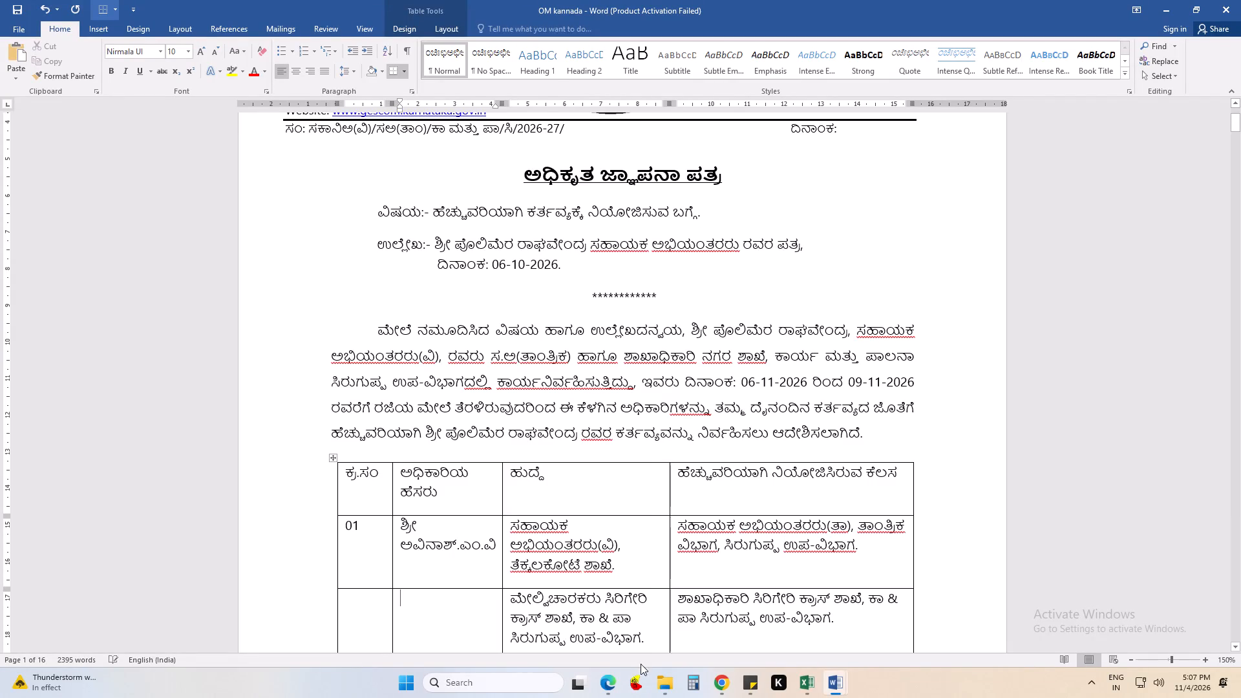
click(363, 606)
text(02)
Enter the second officer's name with initial, prefixed by ಶ್ರೀ, in row 02's officer-name cell.
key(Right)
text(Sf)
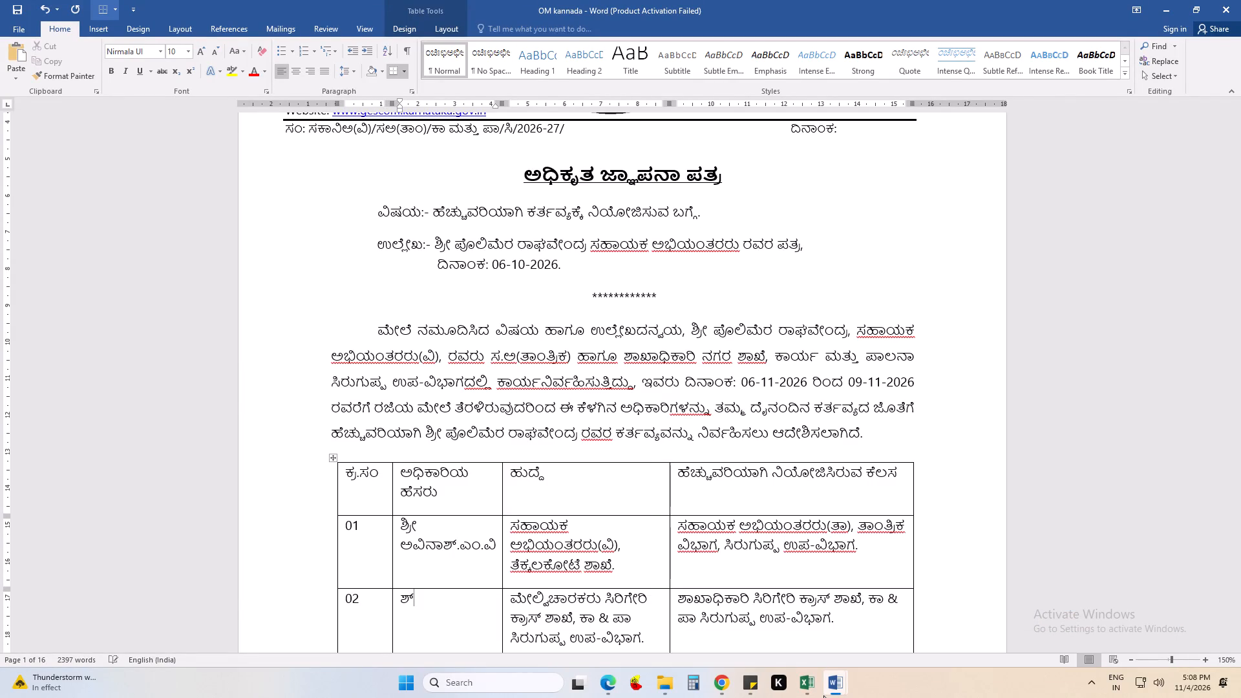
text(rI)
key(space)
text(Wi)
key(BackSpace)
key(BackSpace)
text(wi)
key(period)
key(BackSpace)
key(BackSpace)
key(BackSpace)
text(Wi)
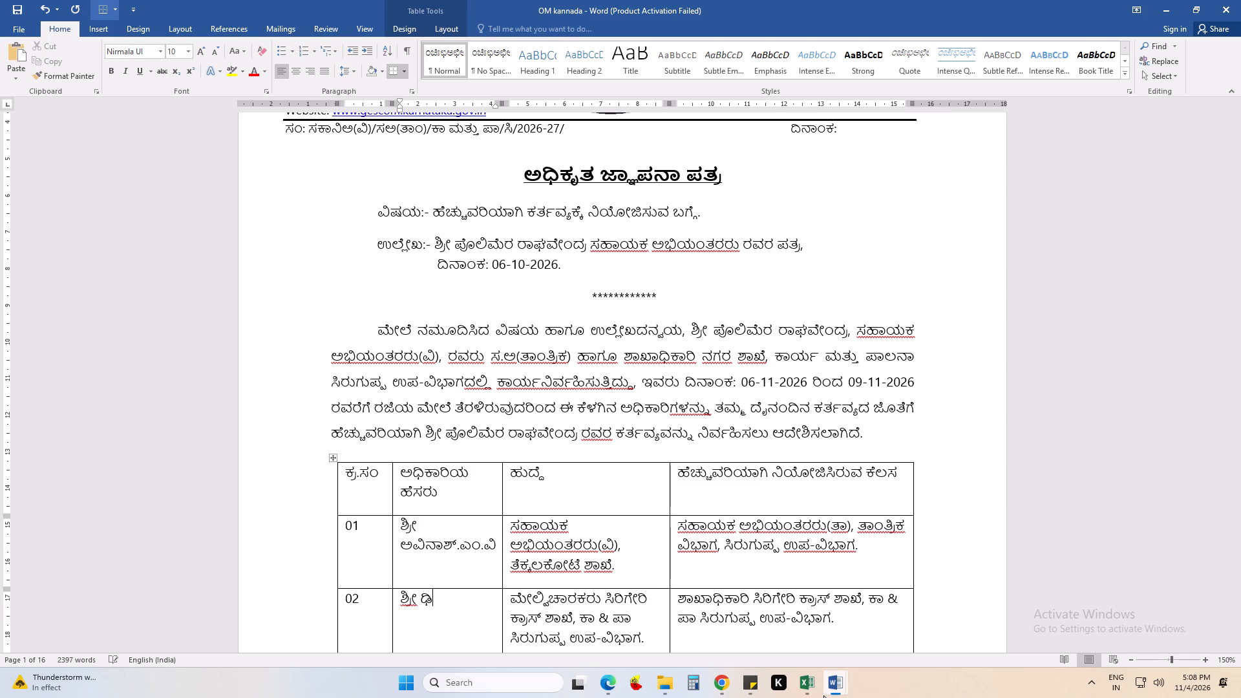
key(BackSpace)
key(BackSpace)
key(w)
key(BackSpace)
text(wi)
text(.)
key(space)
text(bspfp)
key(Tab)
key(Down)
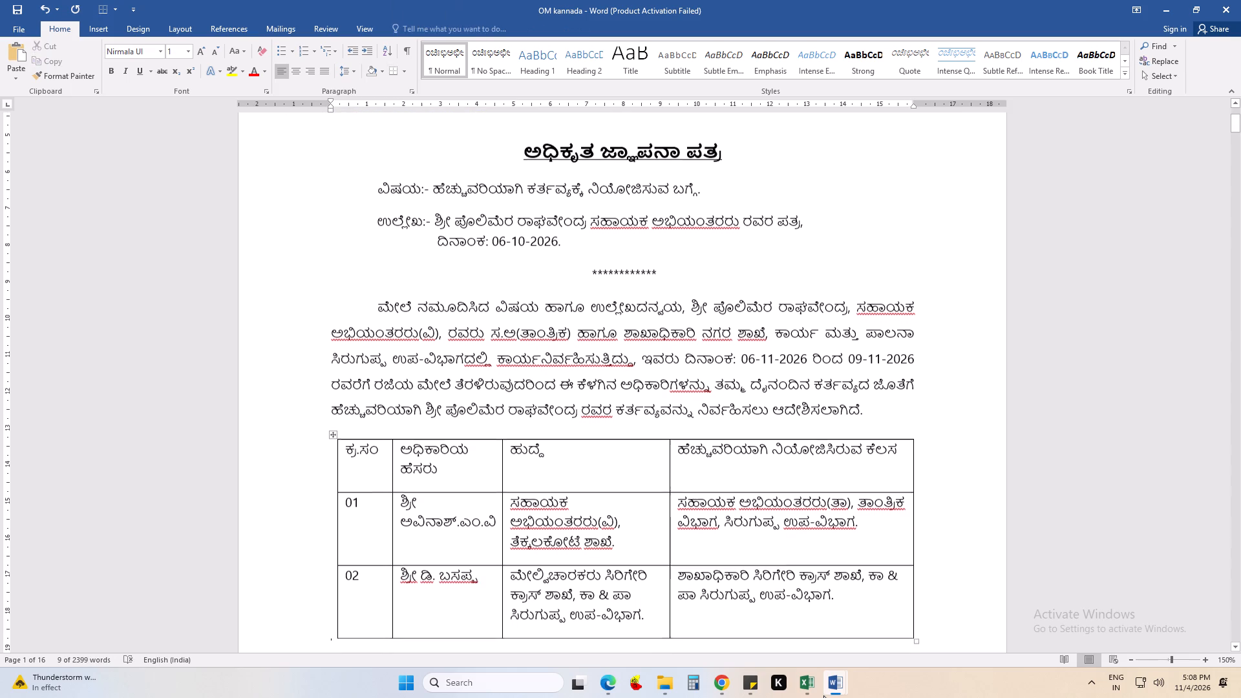
Replace ಸಿರಿಗೇರಿ ಕ್ರಾಸ್ with ನಗರ in row 02's designation cell and save the document.
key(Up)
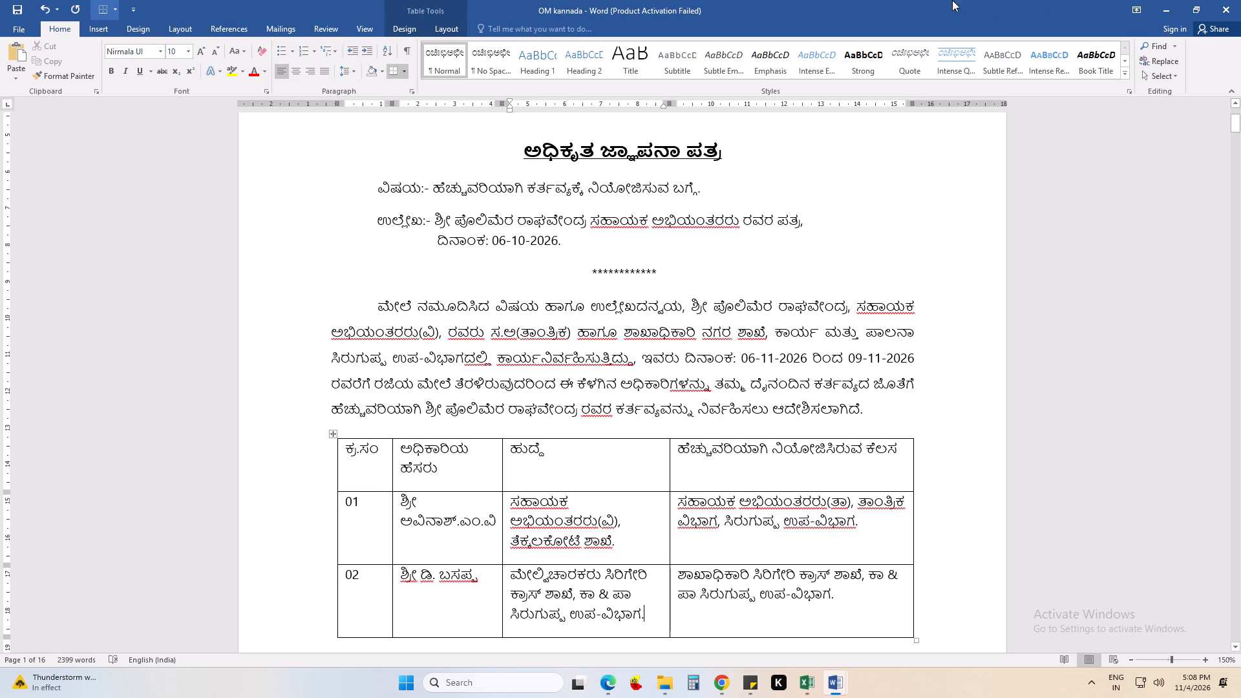
click(606, 580)
key(shift+Right)
key(shift+Right)
key(shift+Right)
key(shift+Right)
key(shift+Right)
key(shift+Right)
key(shift+Right)
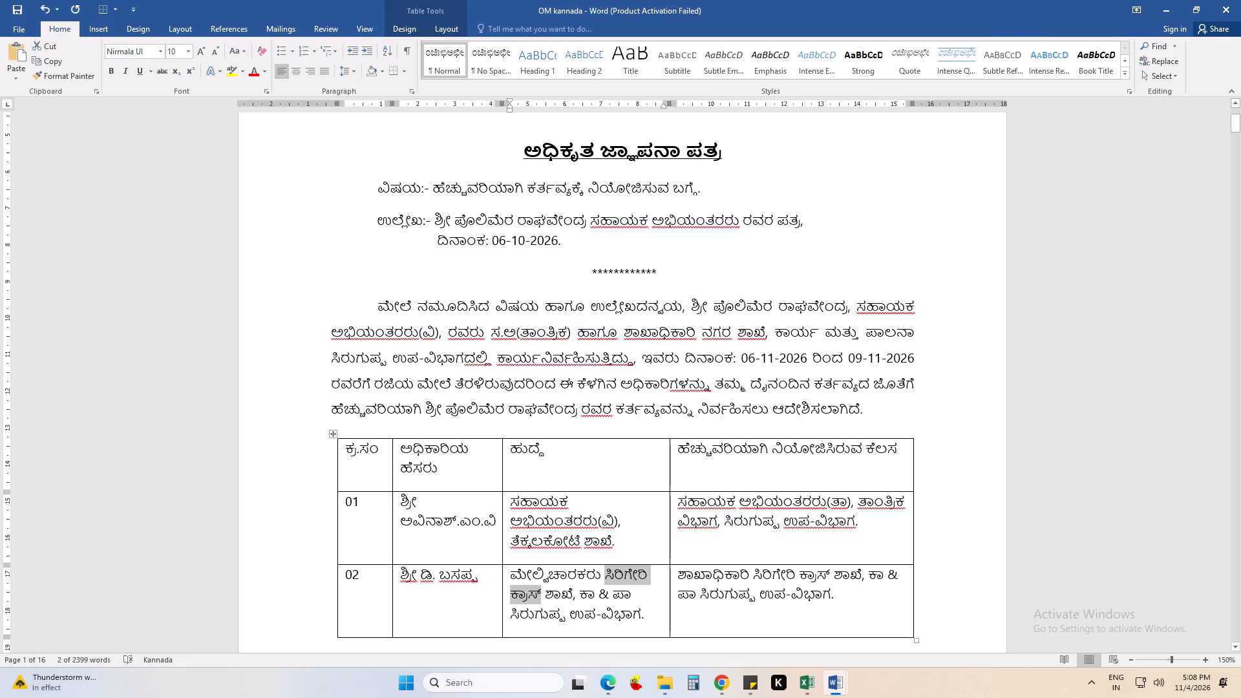
text(ngr)
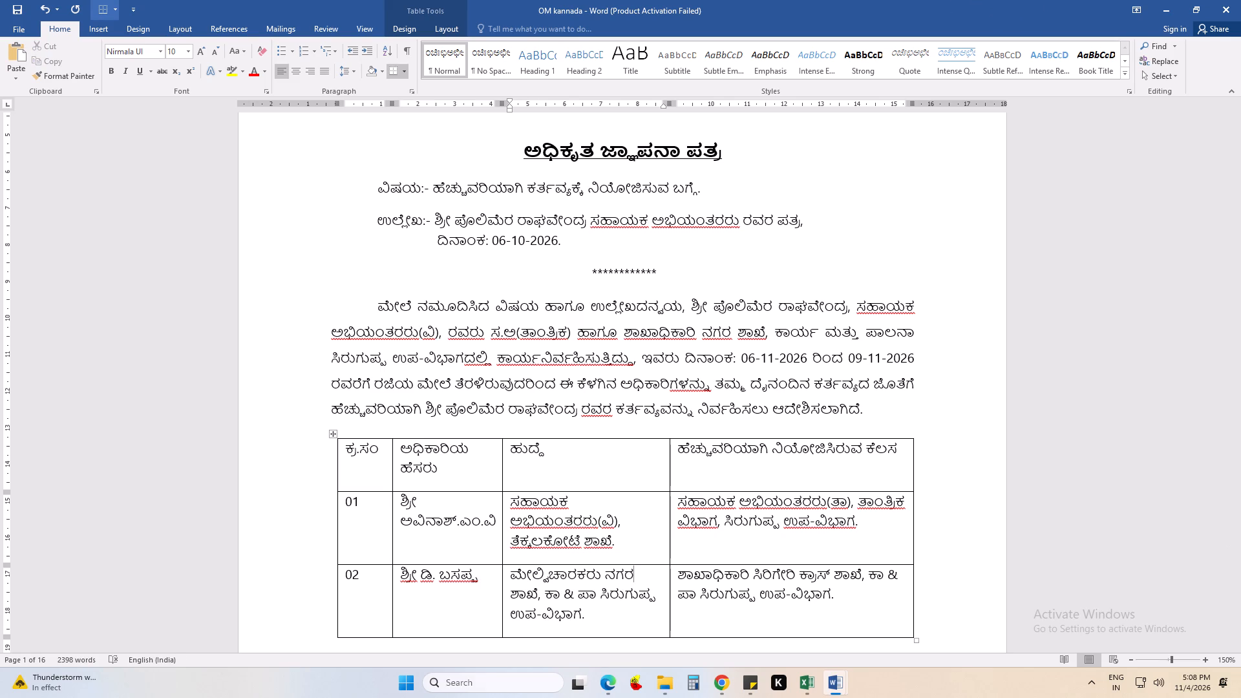
key(Delete)
key(space)
key(ctrl+s)
Replace ಸಿರಿಗೇರಿ ಕ್ರಾಸ್ with ನಗರ in row 02's additional-duty cell and save the document.
key(Right)
key(Right)
key(Right)
key(Tab)
key(Right)
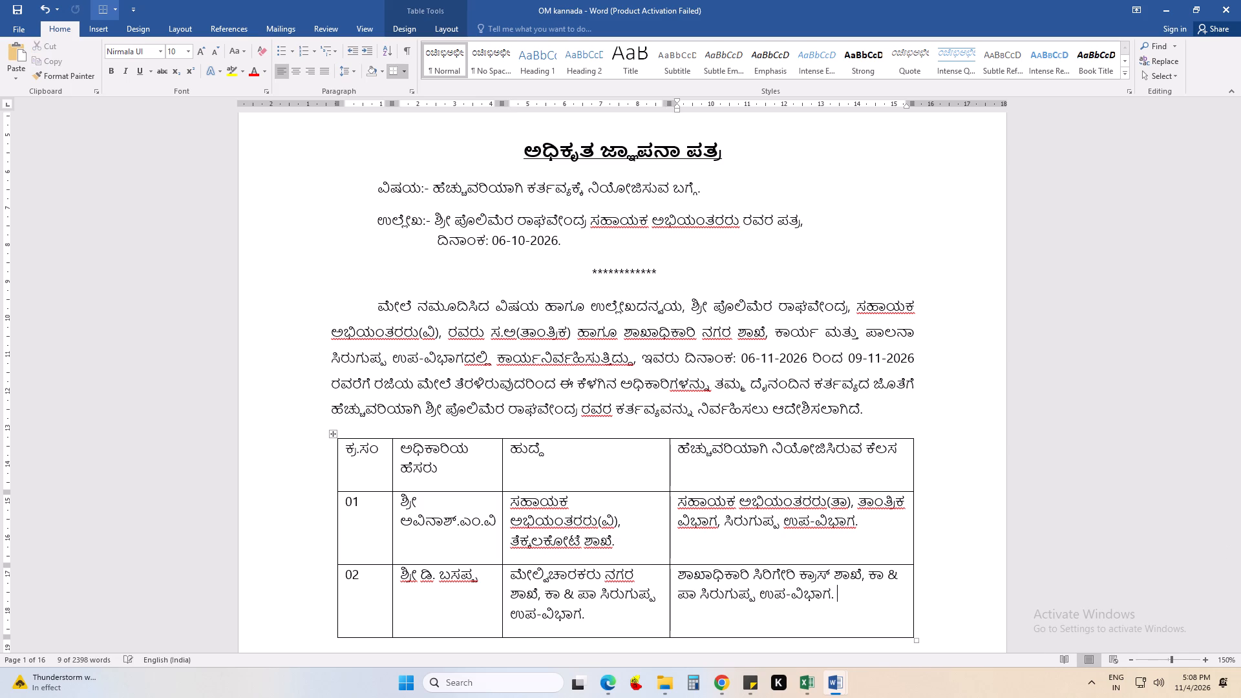
key(Up)
key(Left)
key(Left)
key(Left)
key(Left)
key(Left)
key(Left)
key(Left)
key(Left)
key(shift+Right)
key(shift+Right)
key(shift+Right)
key(shift+Right)
key(shift+Right)
key(shift+Right)
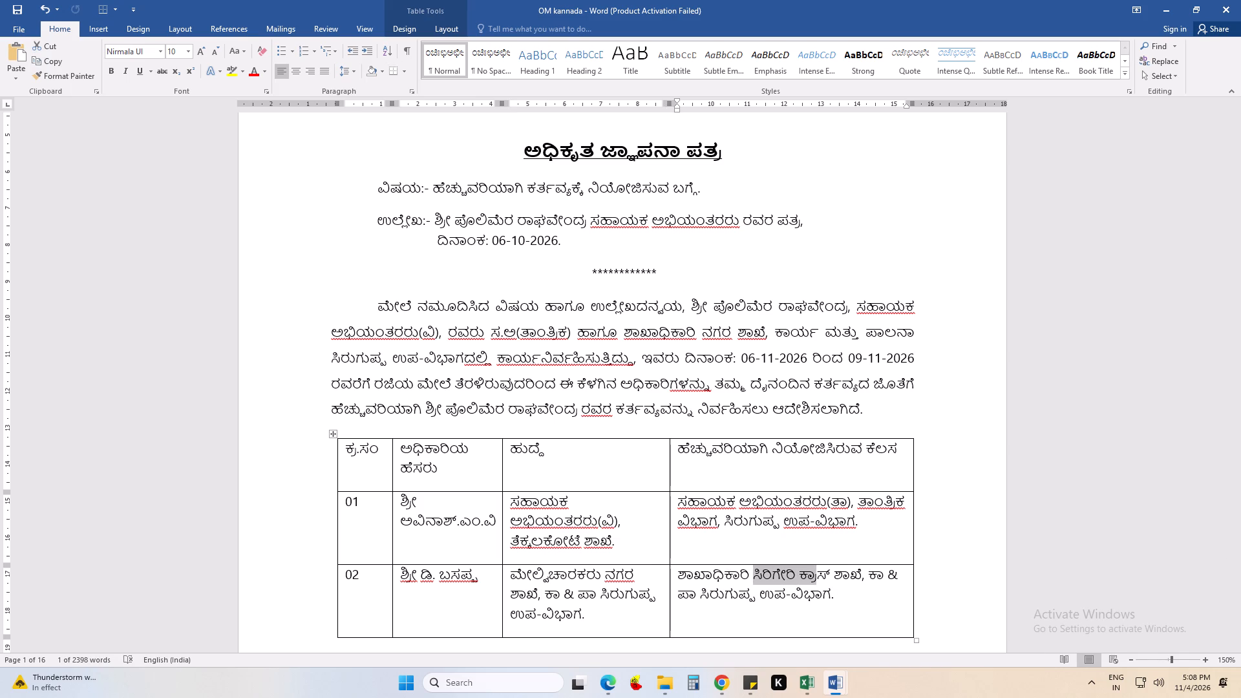
key(shift+Right)
text(ngr)
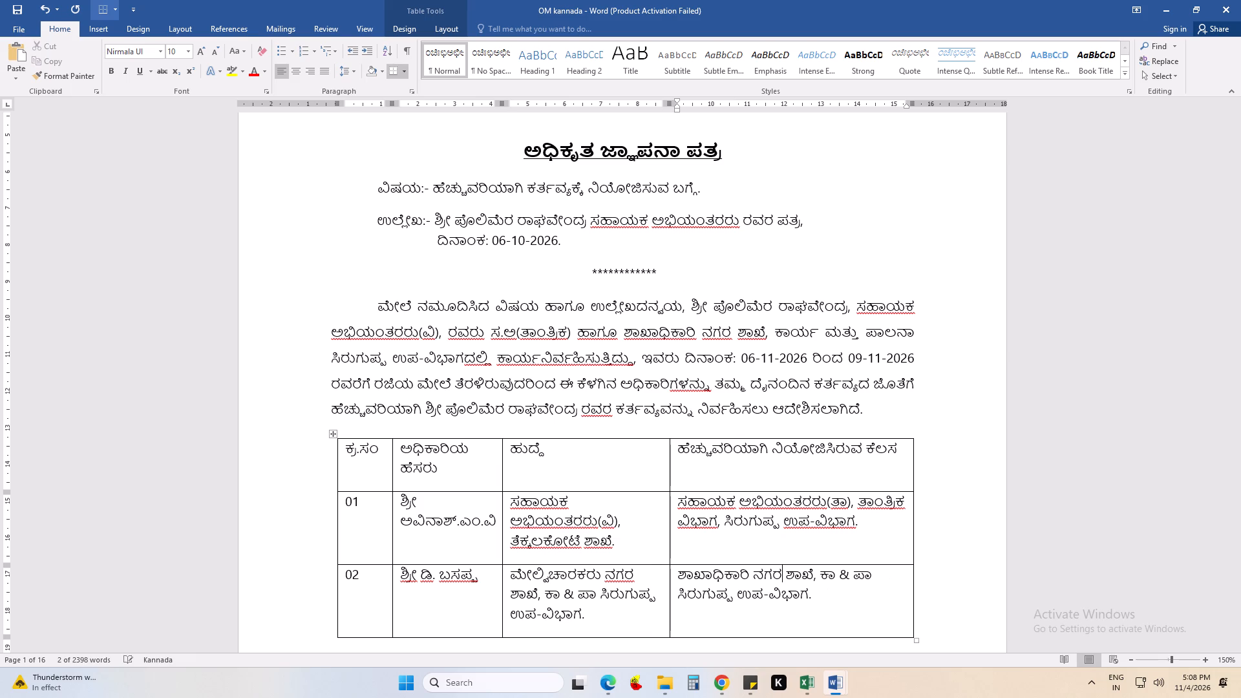
key(ctrl+s)
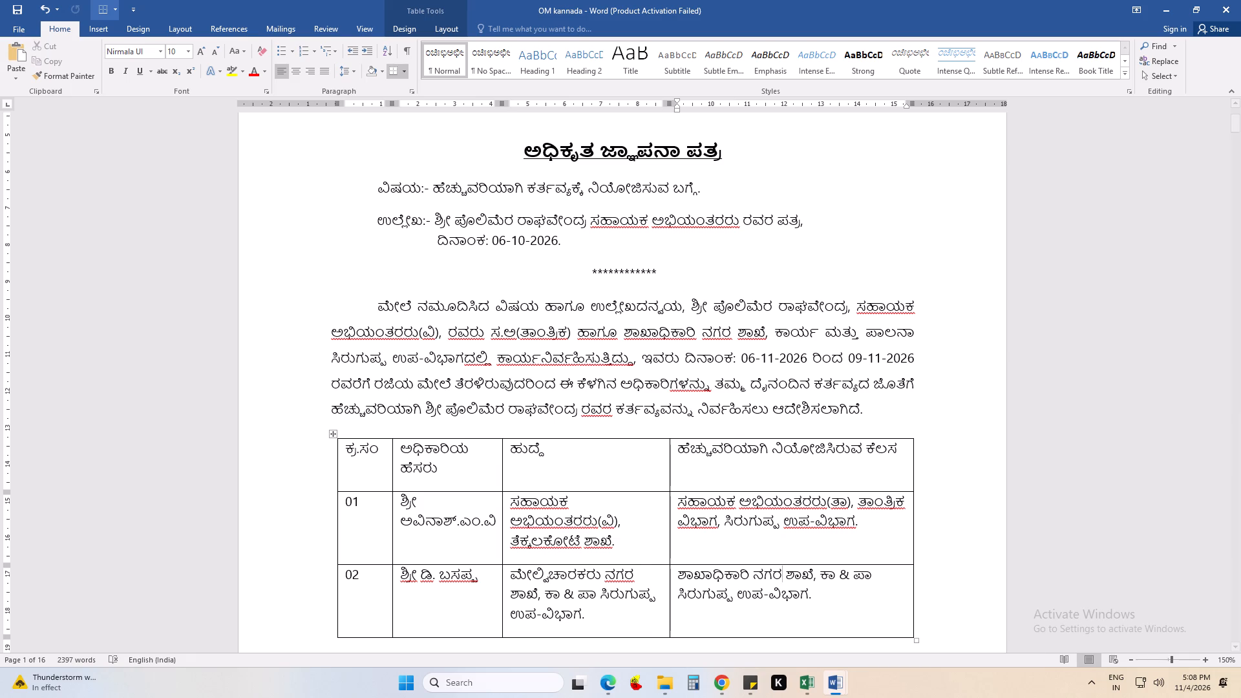
Delete the blank line above the ಪ್ರತಿಗಳು heading on the first page.
scroll(1118, 495, down, 7)
scroll(898, 472, down, 1)
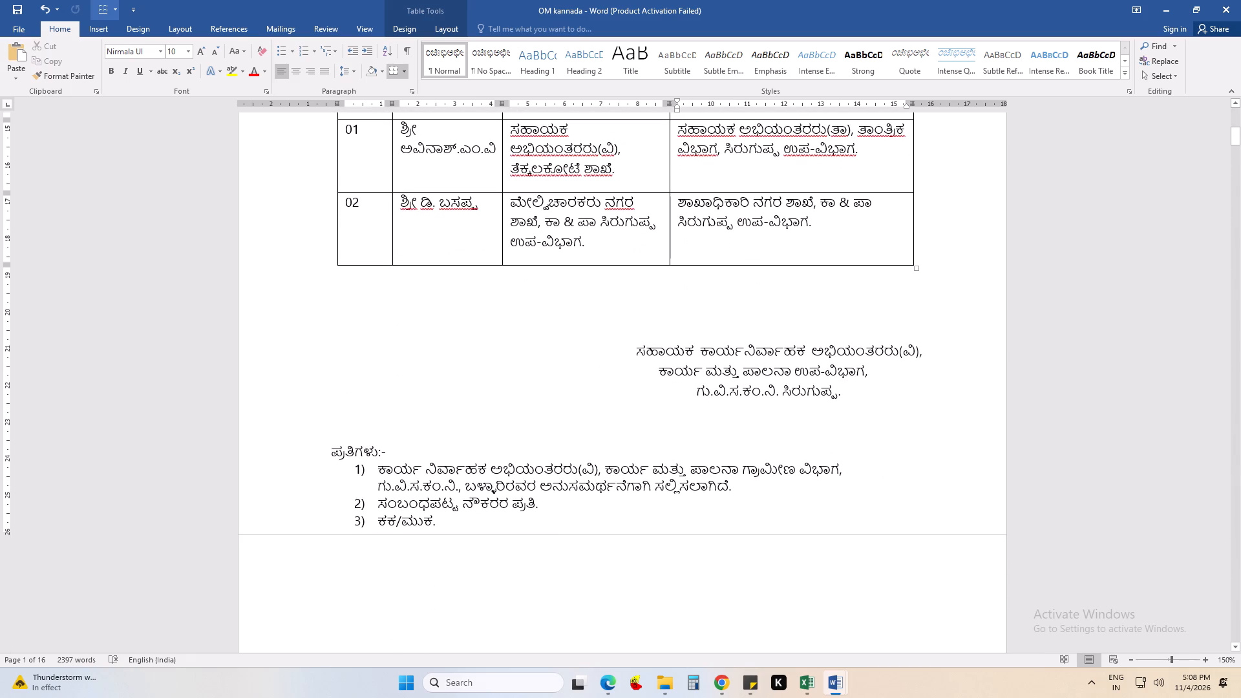
click(440, 424)
key(ctrl+Delete)
Print only page 1 of the memo on the HP Laser 1003-1008 and check the printer status.
key(ctrl+p)
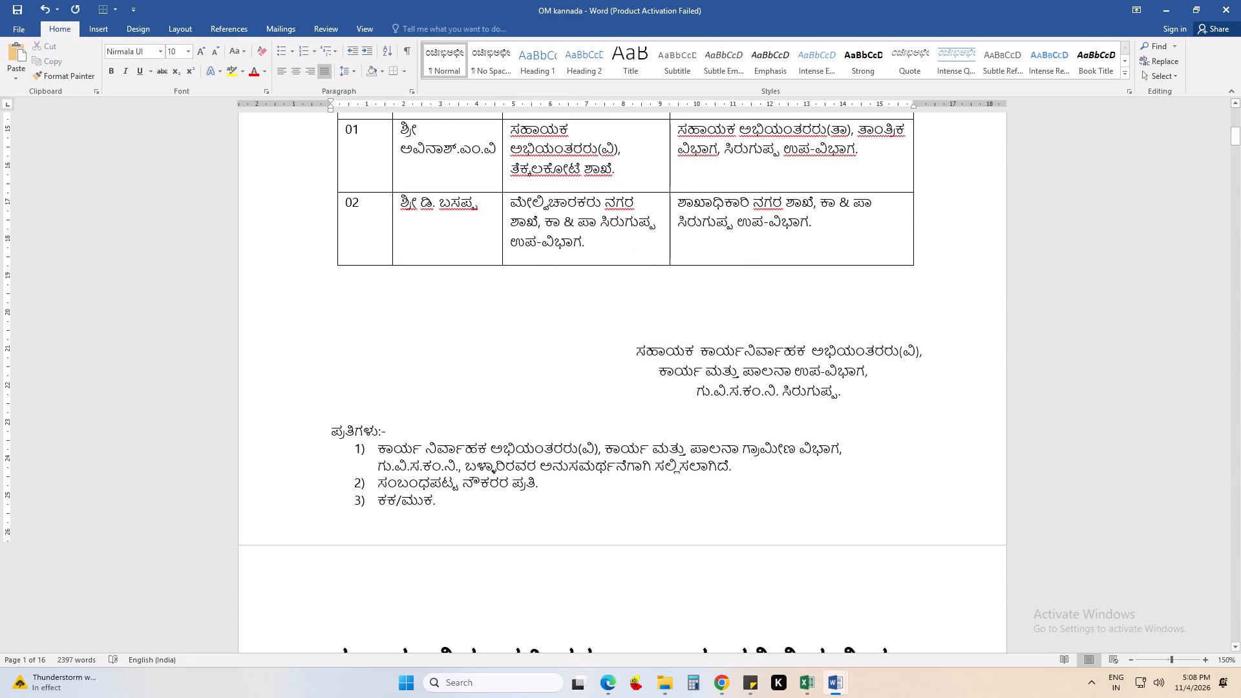
scroll(571, 260, up, 1)
click(198, 274)
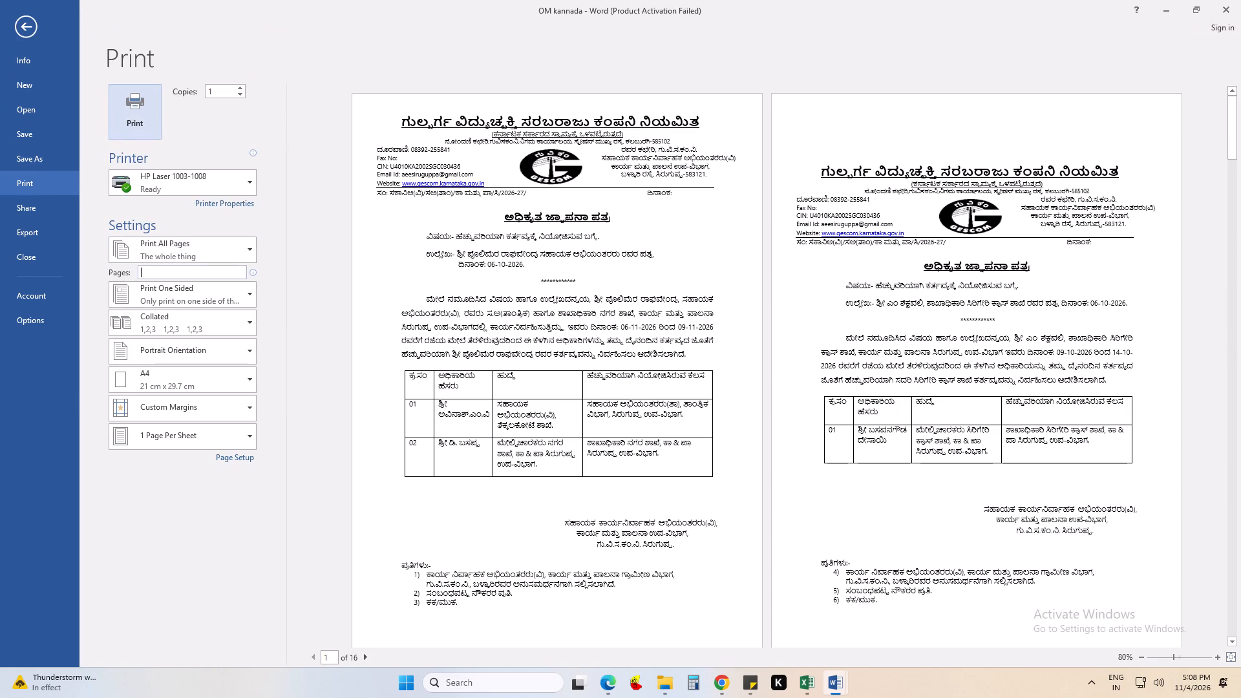
key(1)
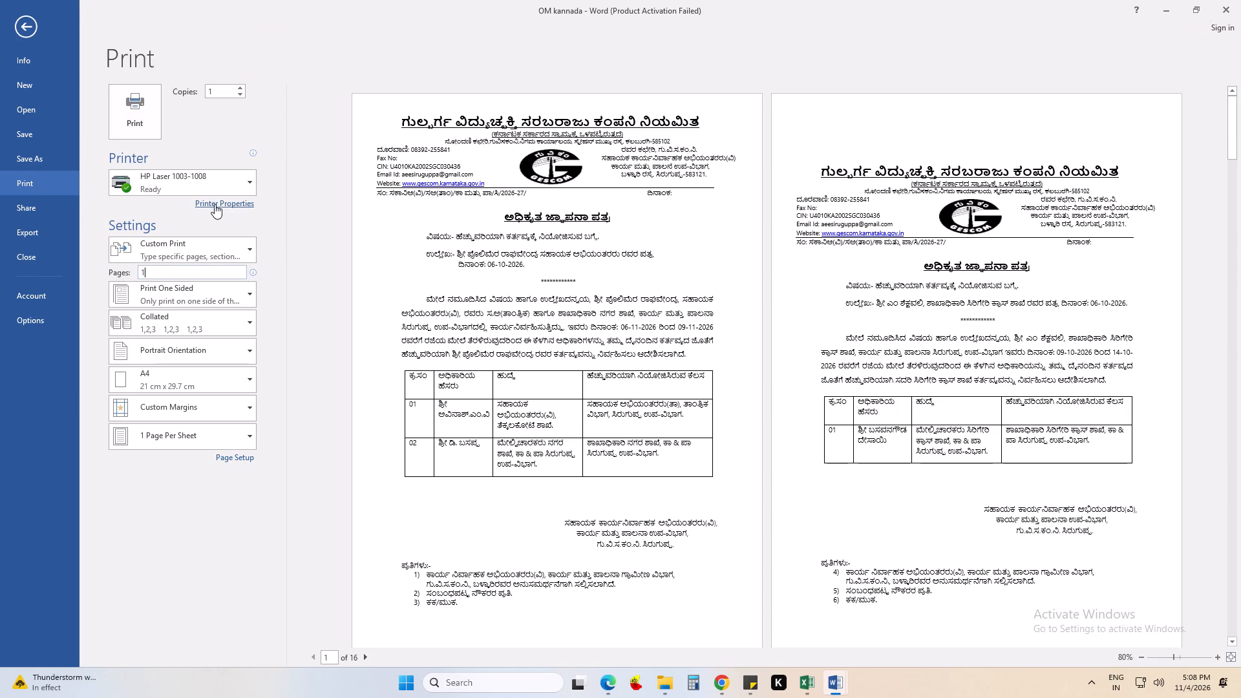
click(147, 132)
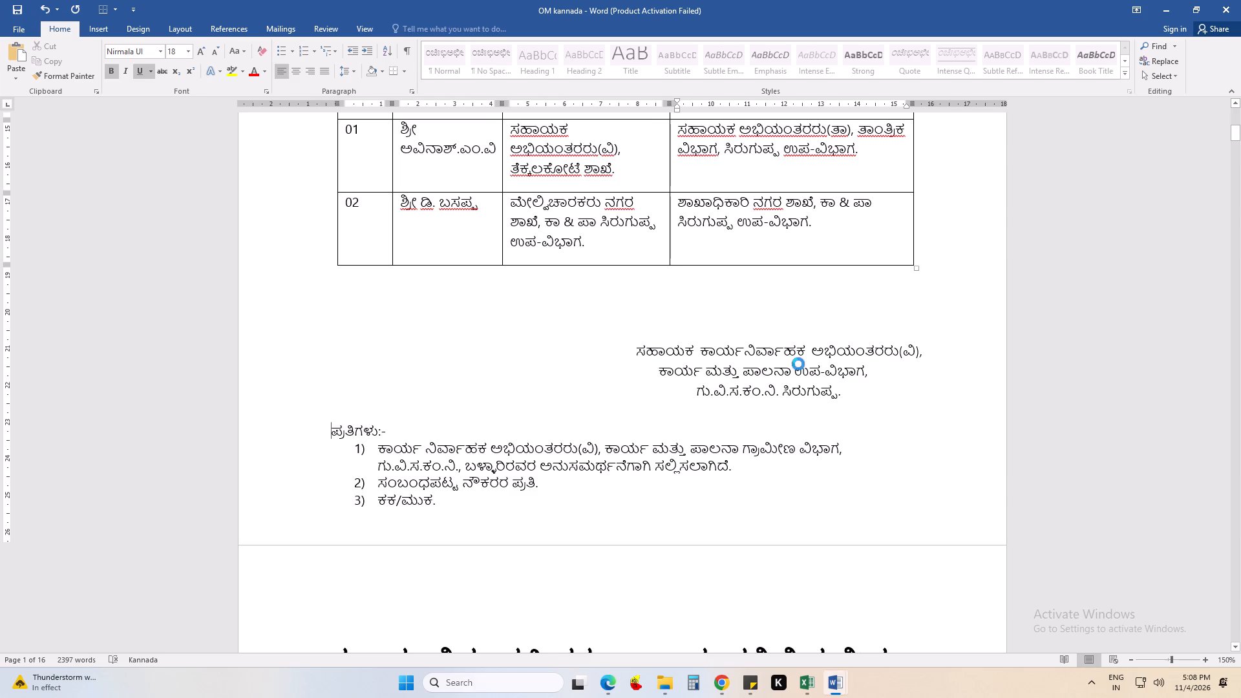
scroll(782, 358, up, 11)
scroll(807, 251, up, 1)
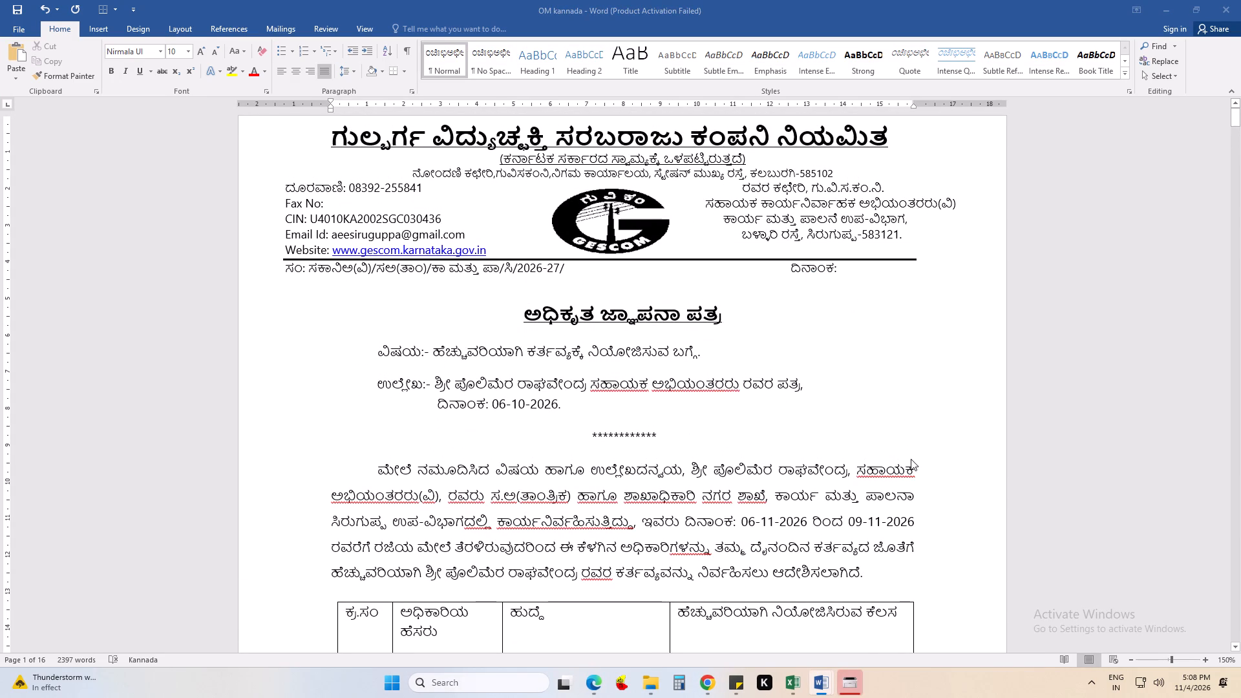
click(850, 676)
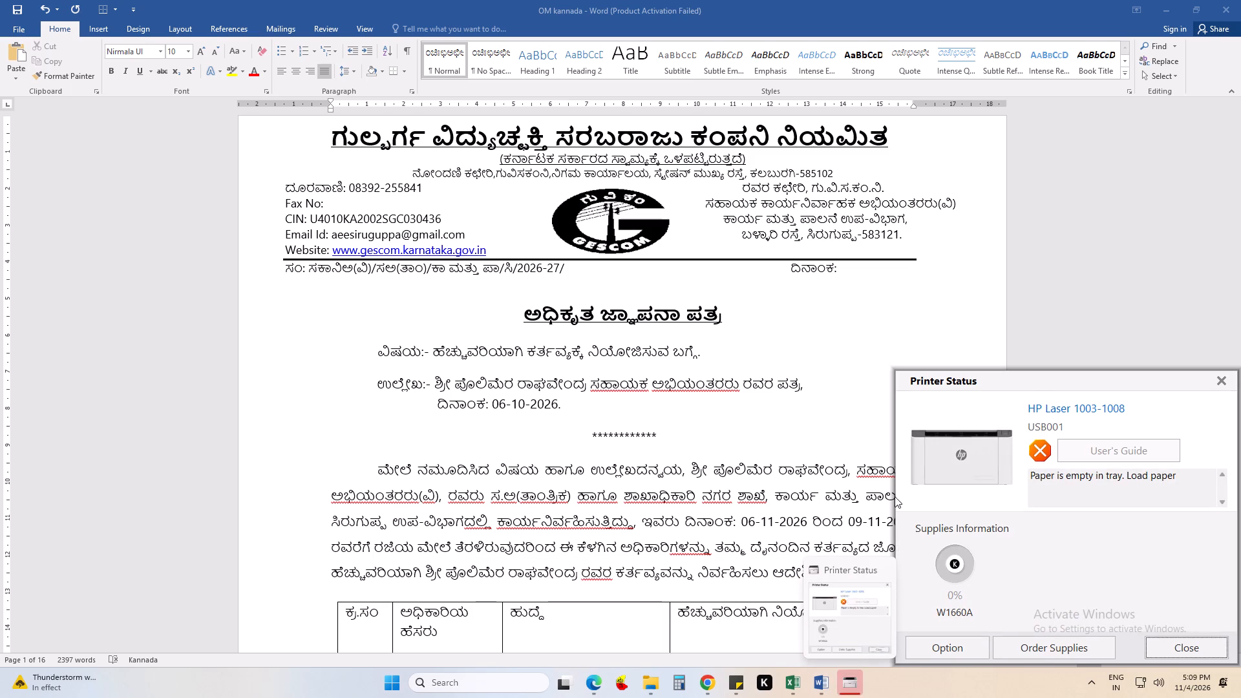
Set the date in the memo's ಉಲ್ಲೇಖ reference line to 04-11-2026.
click(527, 404)
click(525, 412)
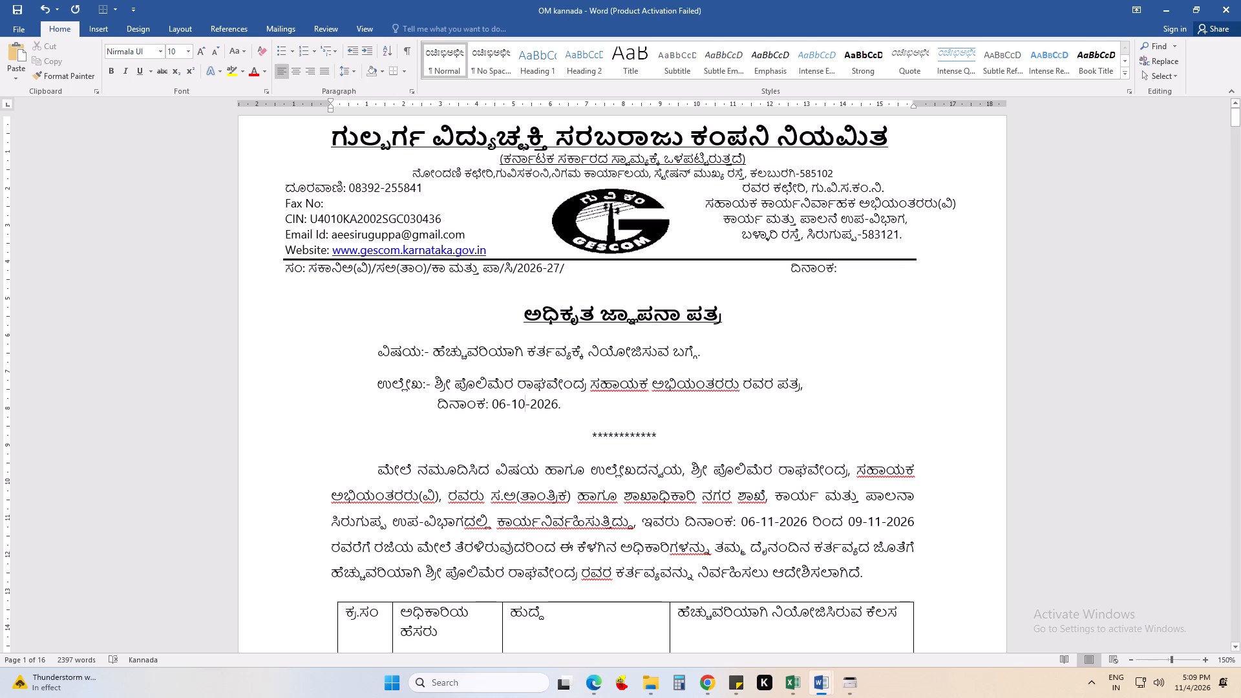
key(BackSpace)
key(1)
key(Left)
key(Left)
key(Left)
key(BackSpace)
key(4)
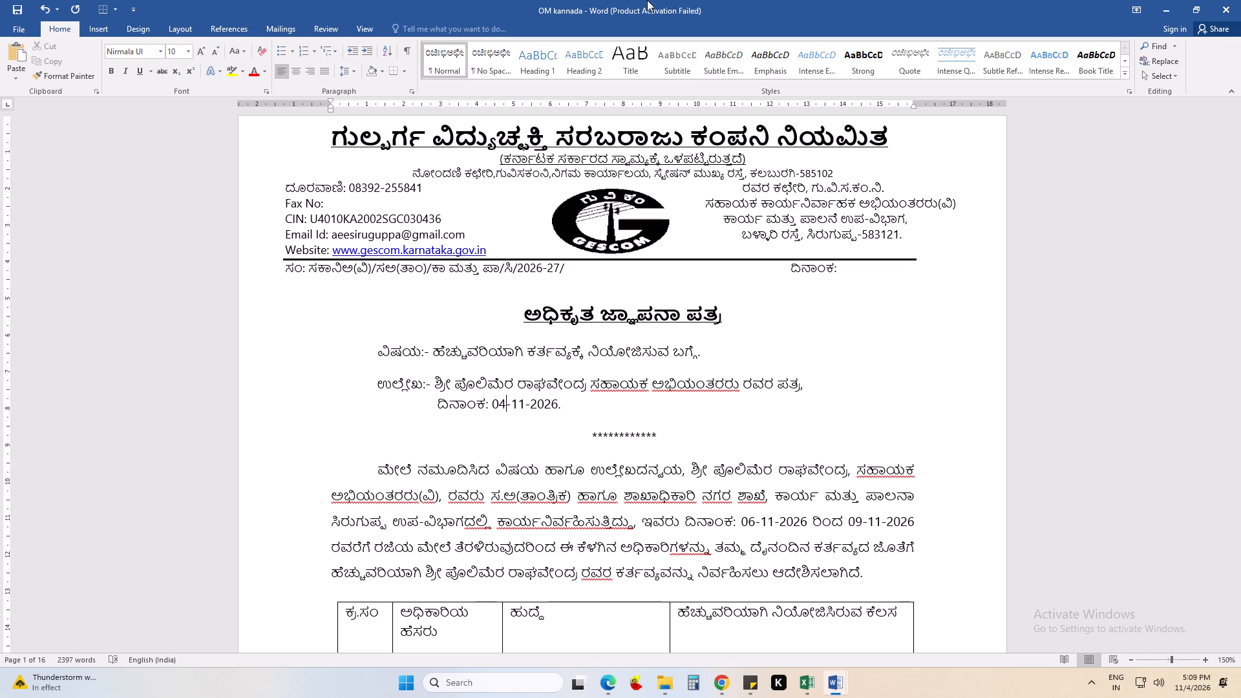
Review the memo's body paragraph, officer table, signature block and copy list.
scroll(18, 176, down, 5)
scroll(568, 320, down, 2)
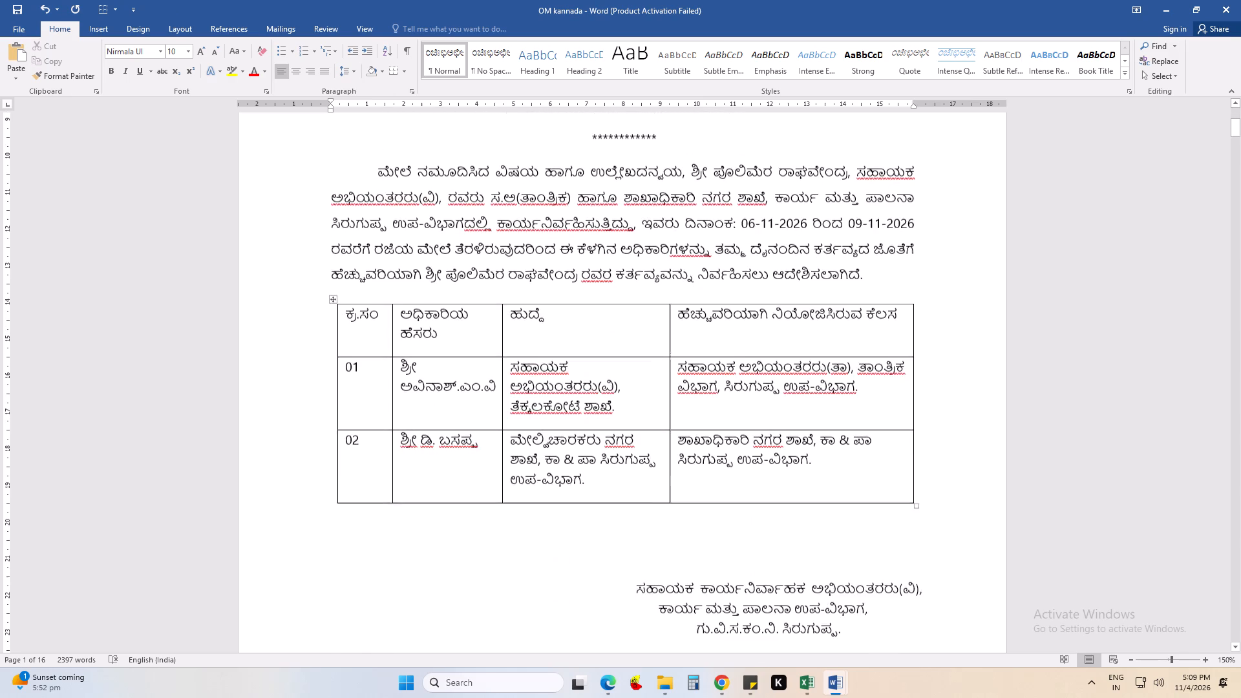
scroll(569, 328, down, 1)
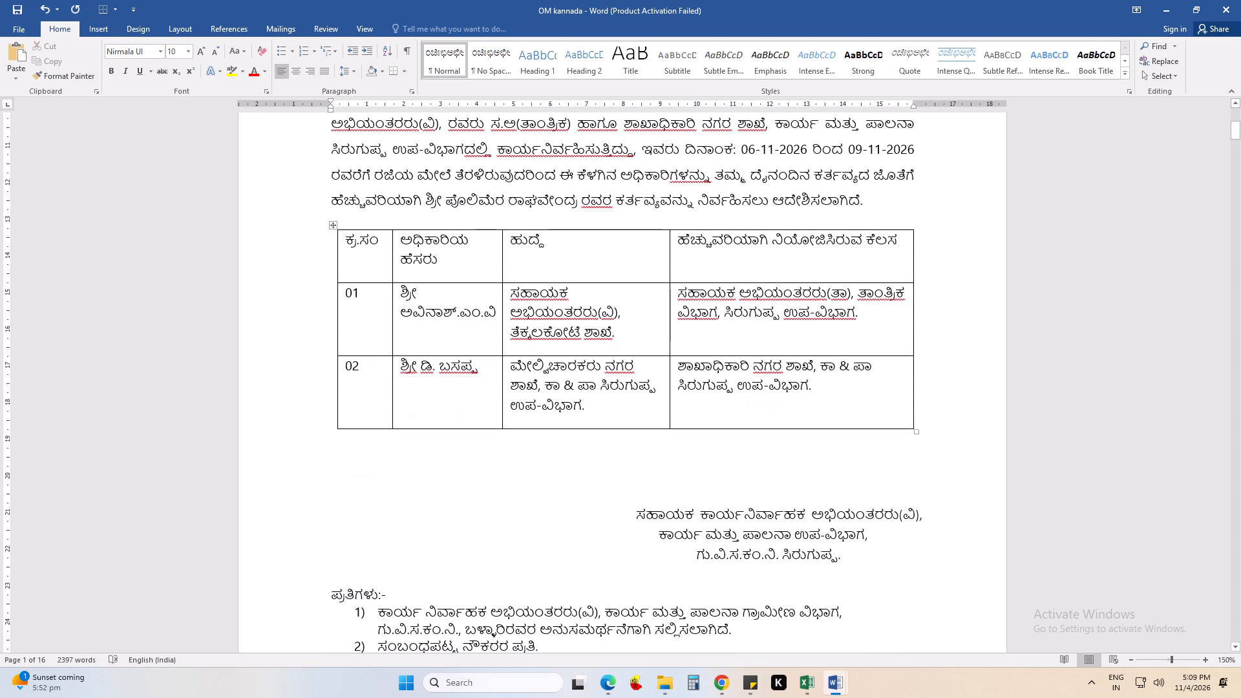
scroll(564, 328, down, 1)
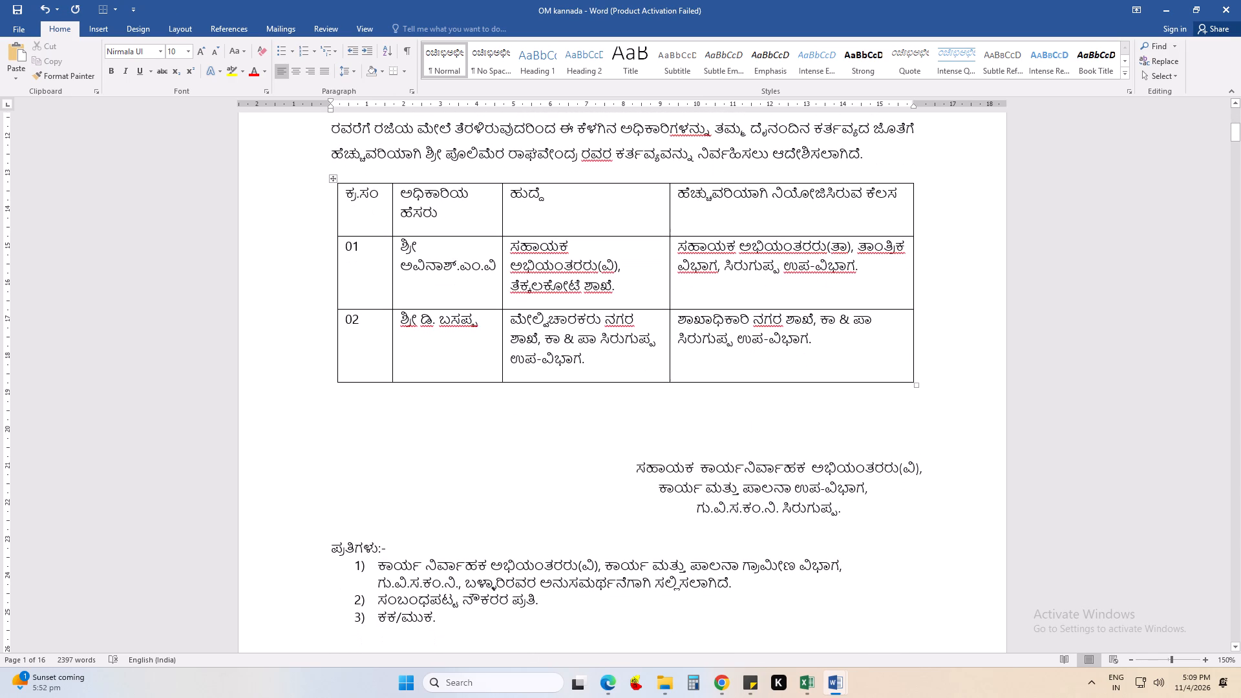
scroll(684, 324, up, 2)
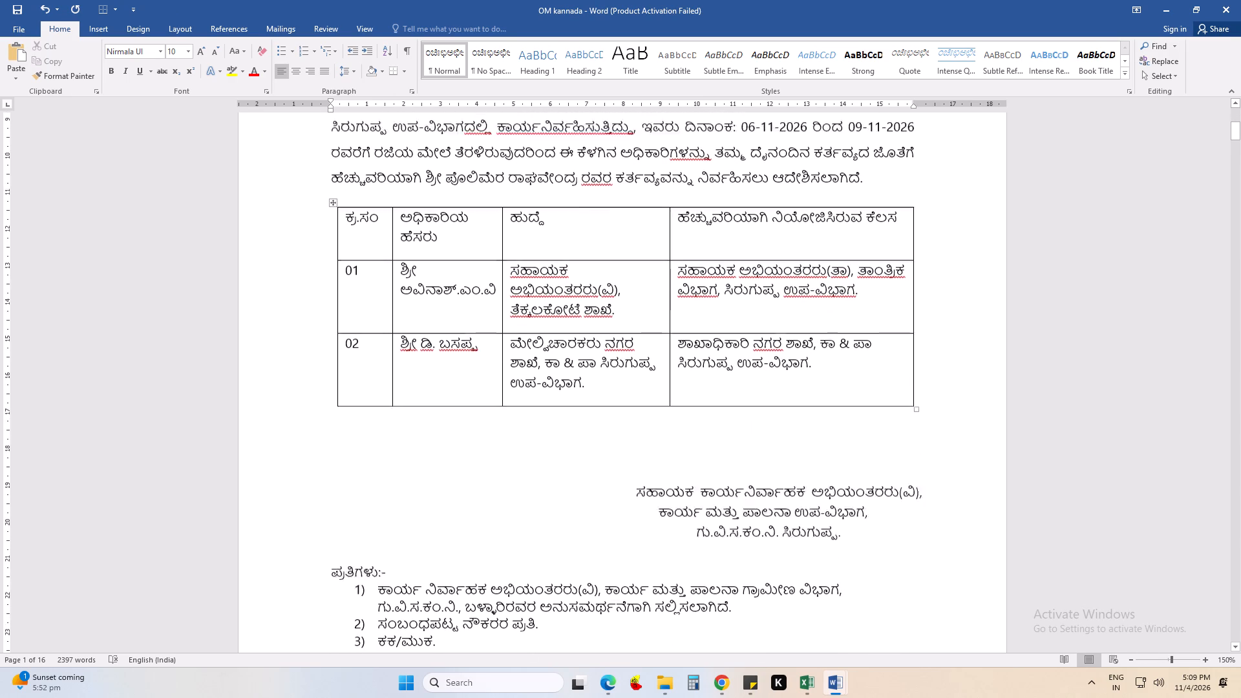
scroll(684, 324, up, 1)
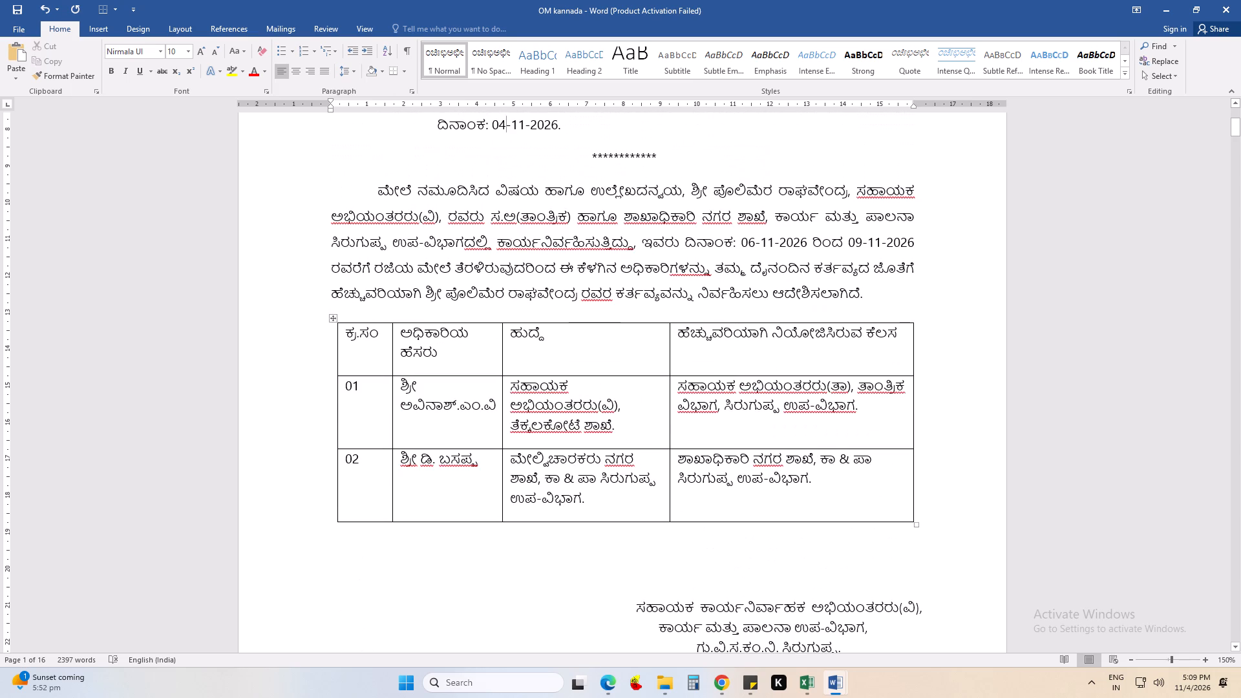
scroll(684, 324, down, 5)
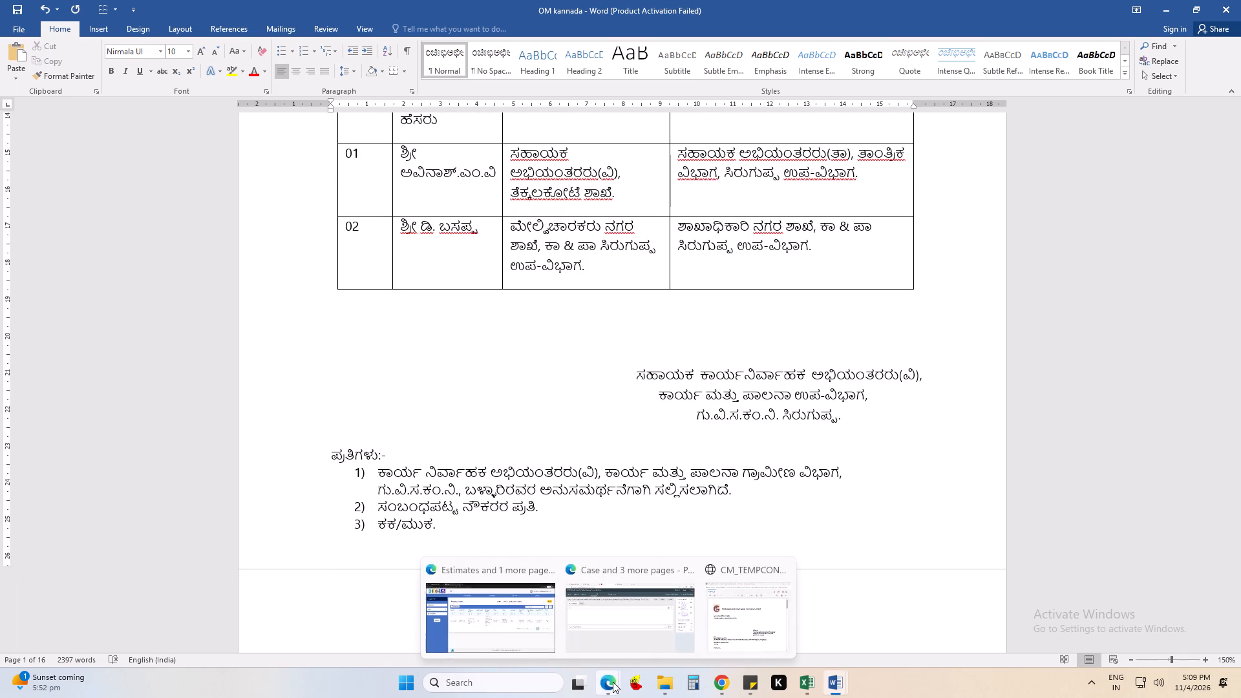
Switch to the Estimates portal in Chrome and search pending activity for the account ID already entered.
click(724, 553)
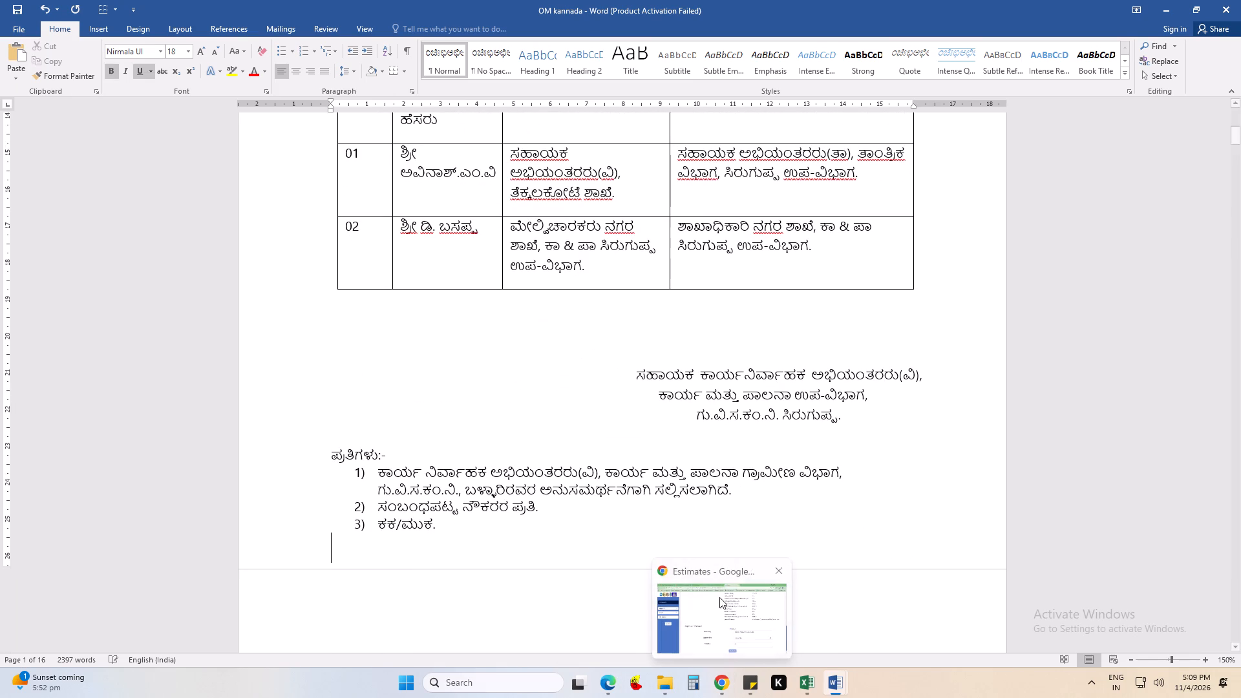
click(719, 598)
click(730, 117)
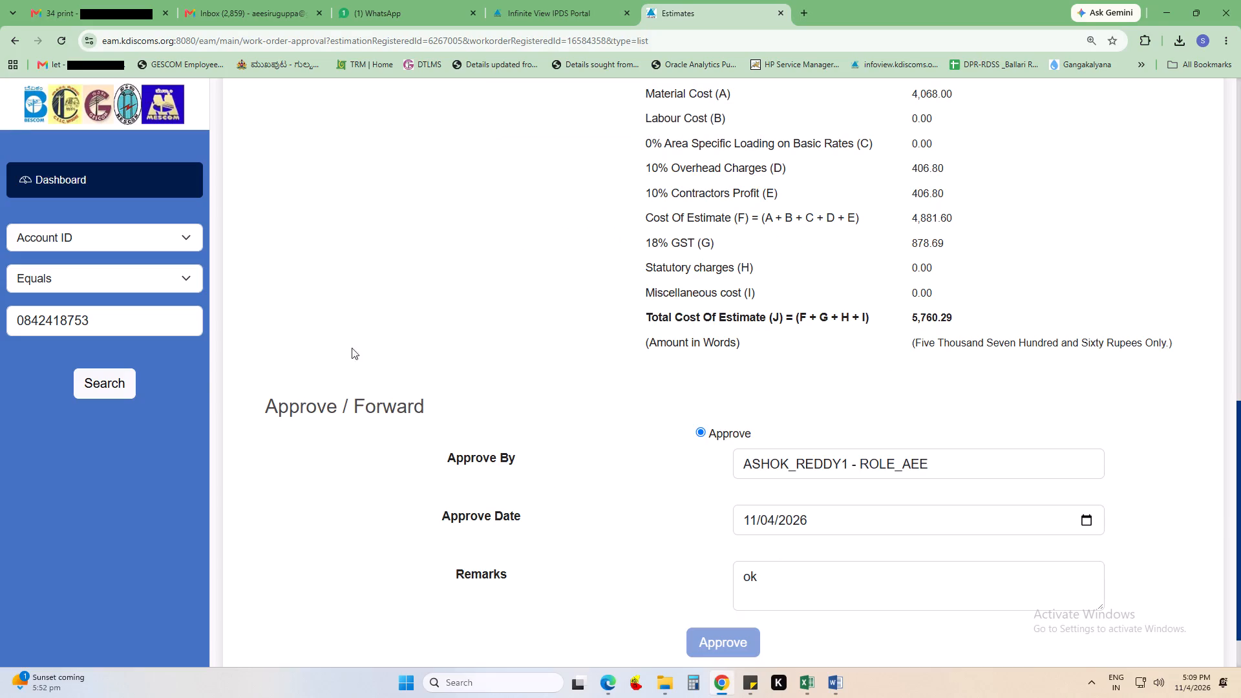
click(116, 386)
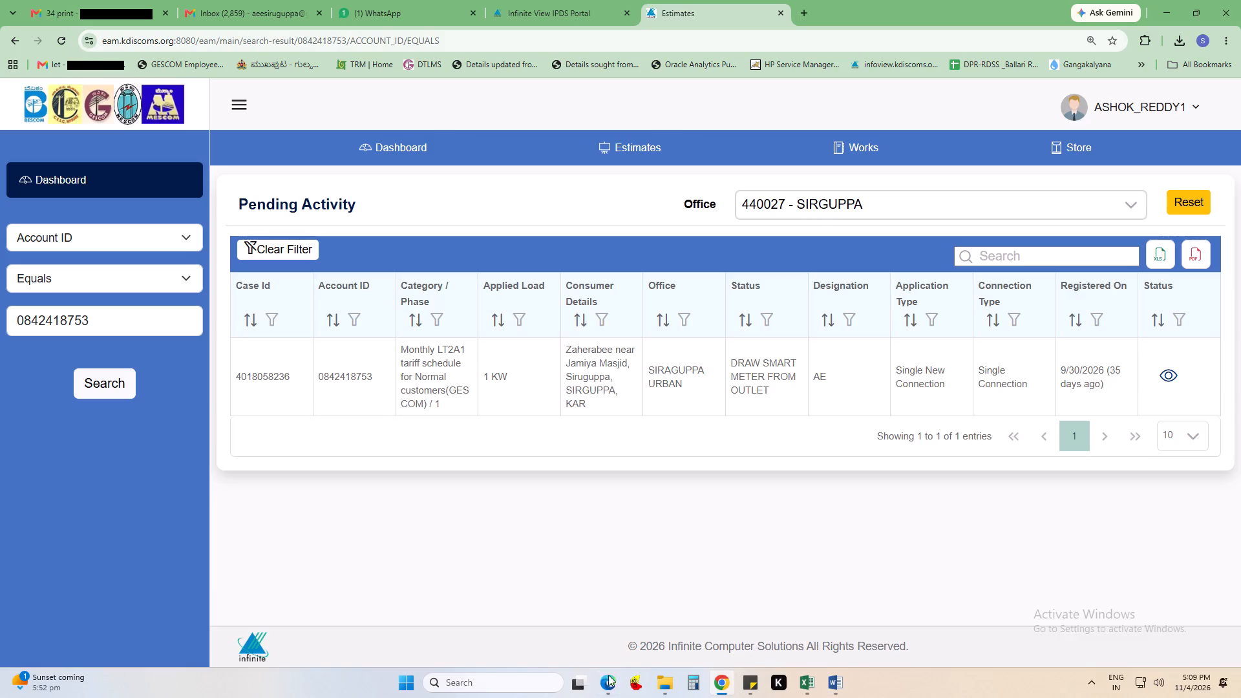
Switch to the open new connection case in Edge and mark it Pre-Commission Test Not Required.
click(626, 605)
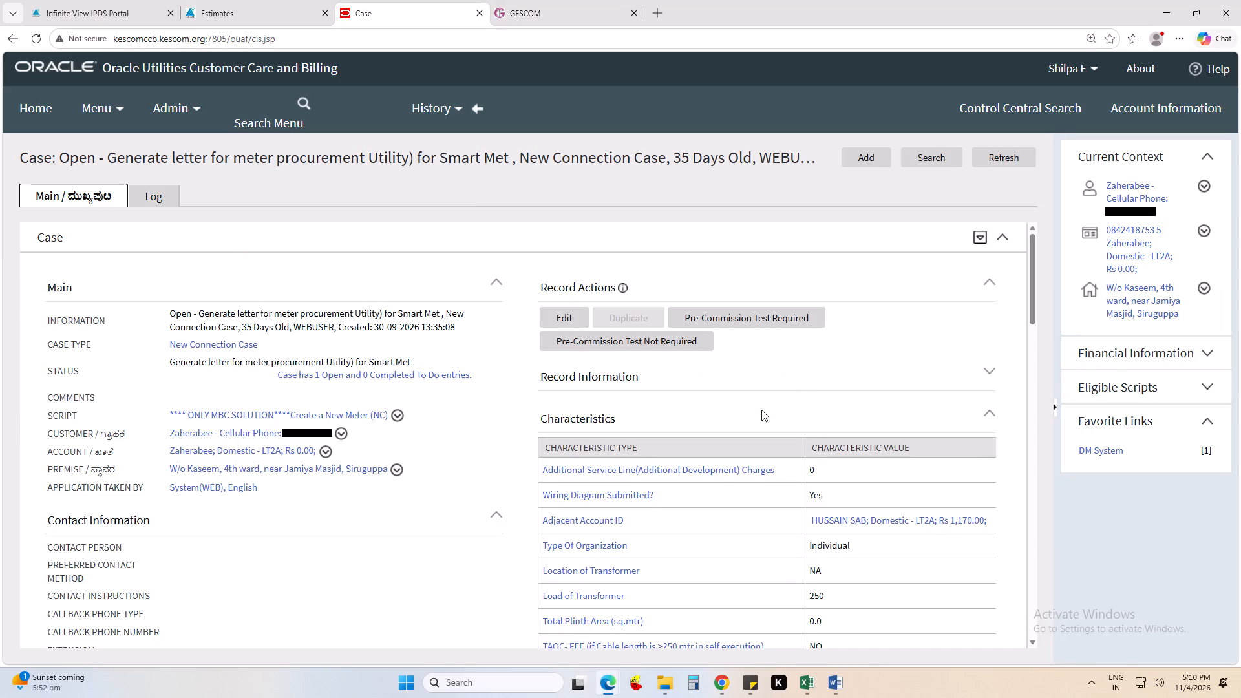
click(657, 344)
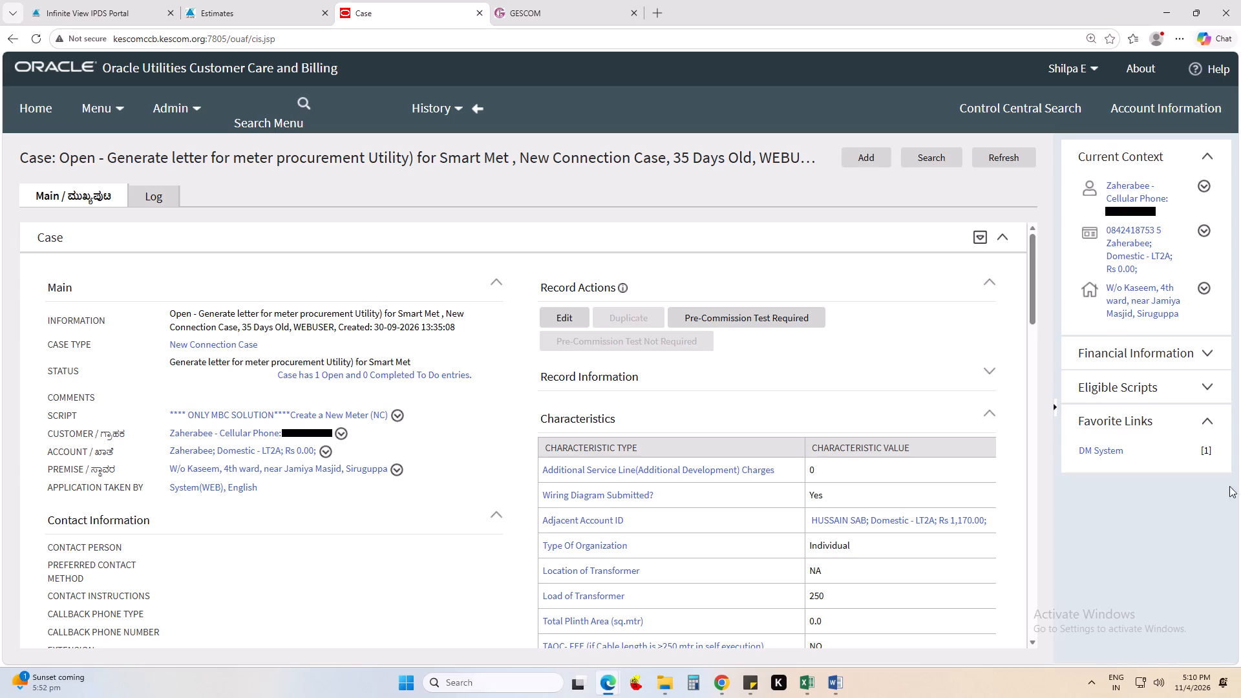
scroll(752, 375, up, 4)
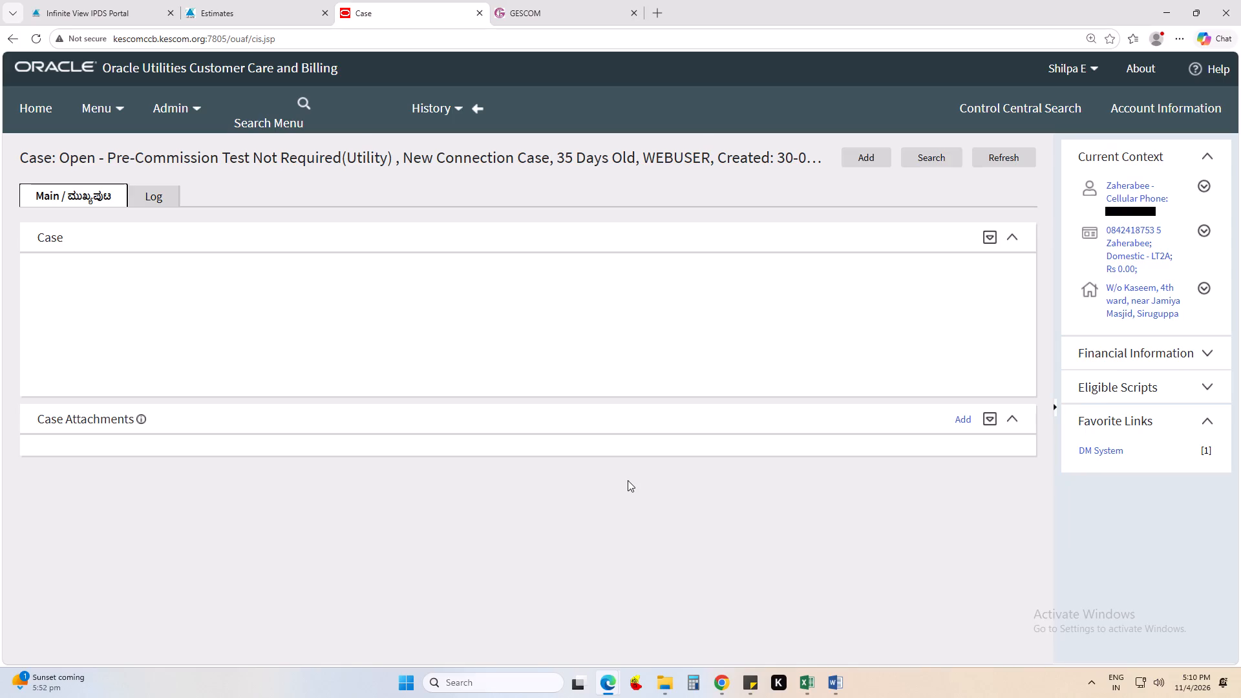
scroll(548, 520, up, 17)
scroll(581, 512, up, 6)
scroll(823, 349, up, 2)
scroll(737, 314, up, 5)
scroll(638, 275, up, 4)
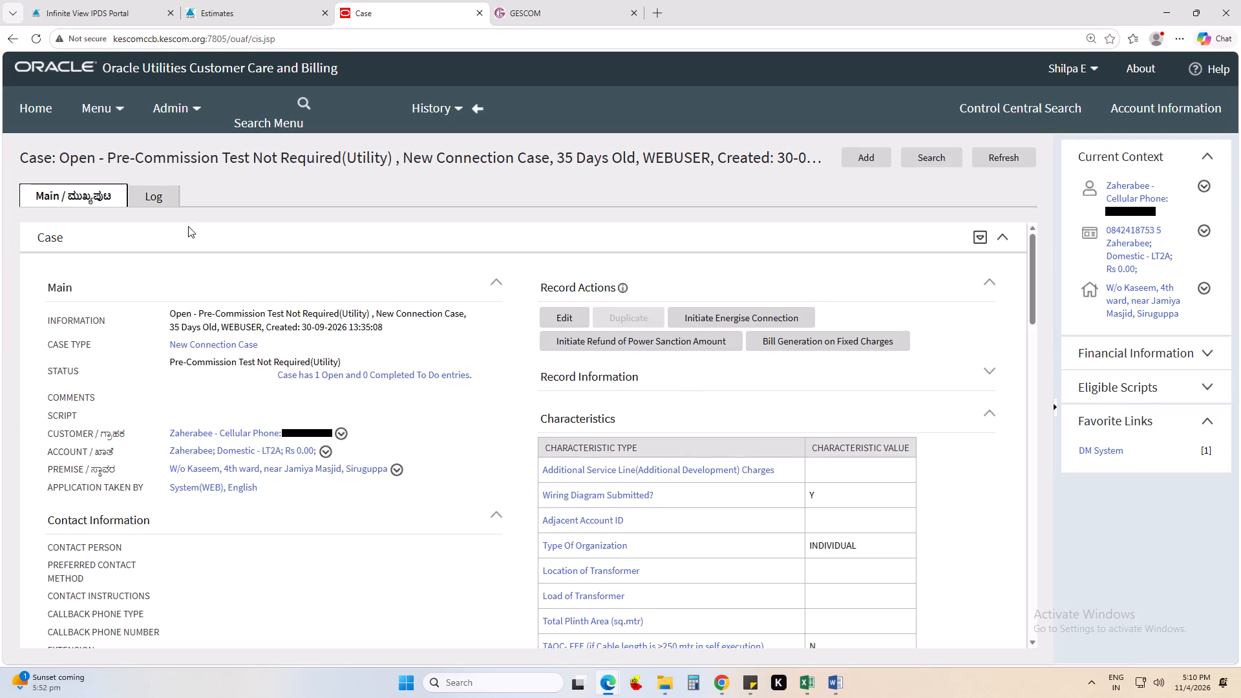
Open the new connection case's log.
triple_click(153, 200)
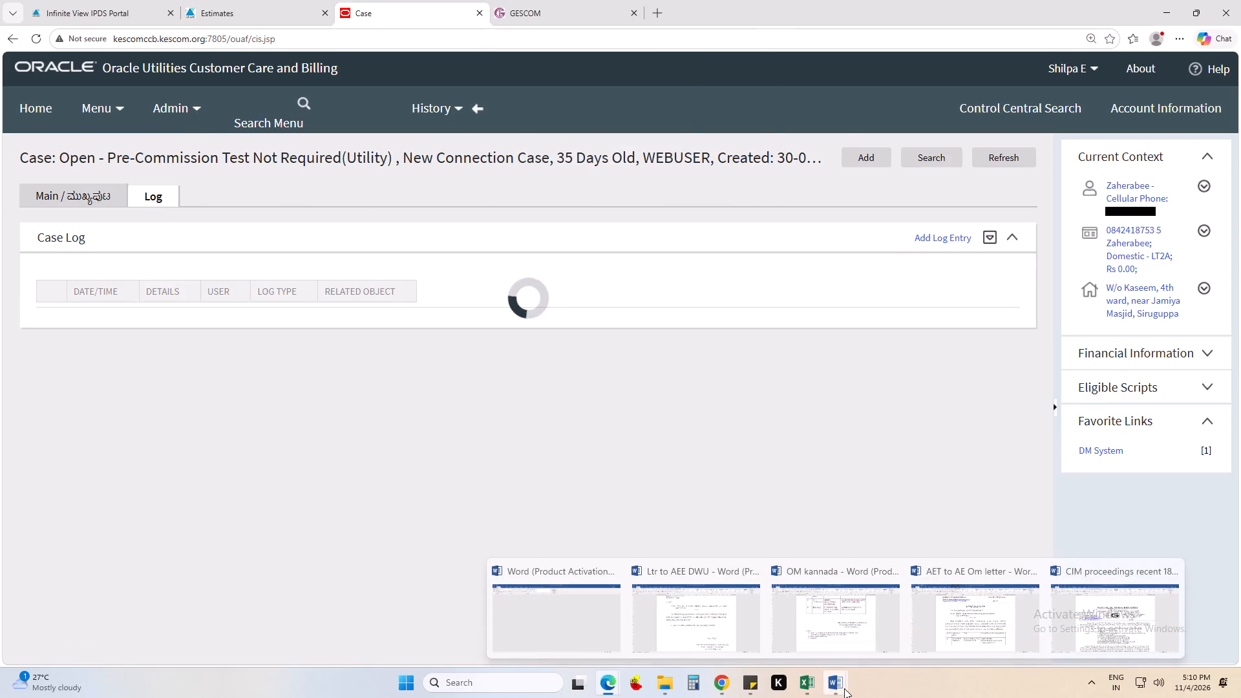
Switch back to the OM kannada document in Word and print page 1 again.
click(850, 626)
scroll(612, 423, up, 10)
key(ctrl+p)
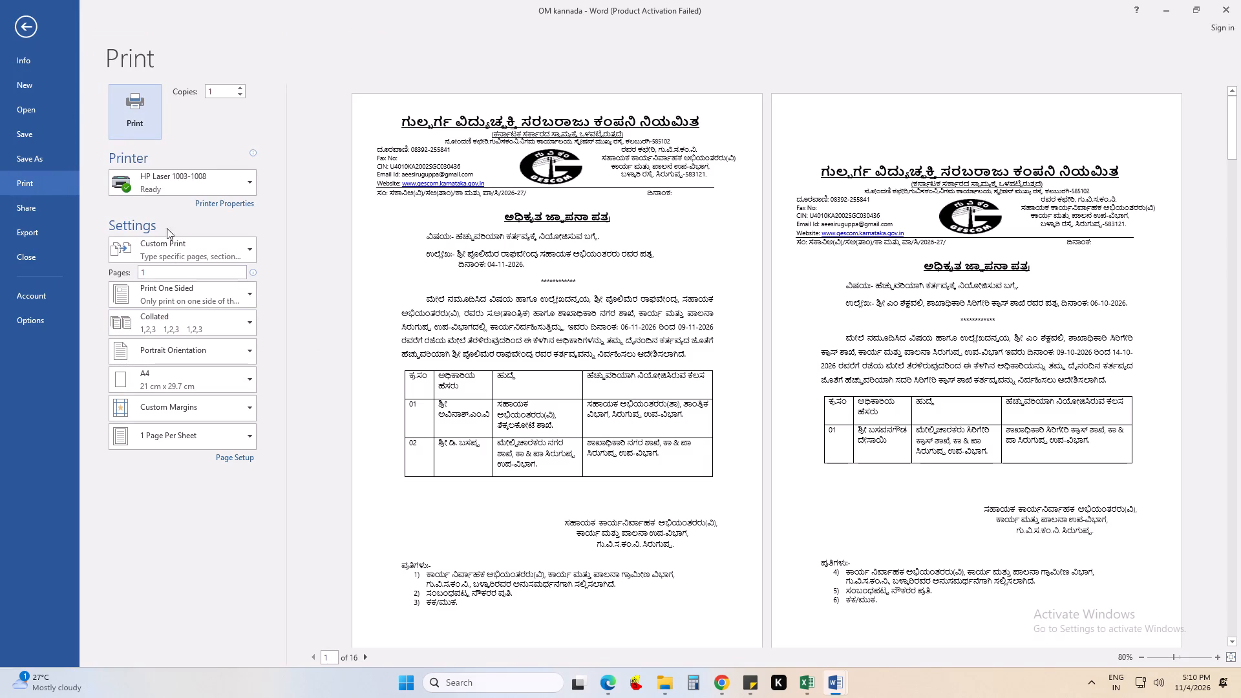
click(135, 127)
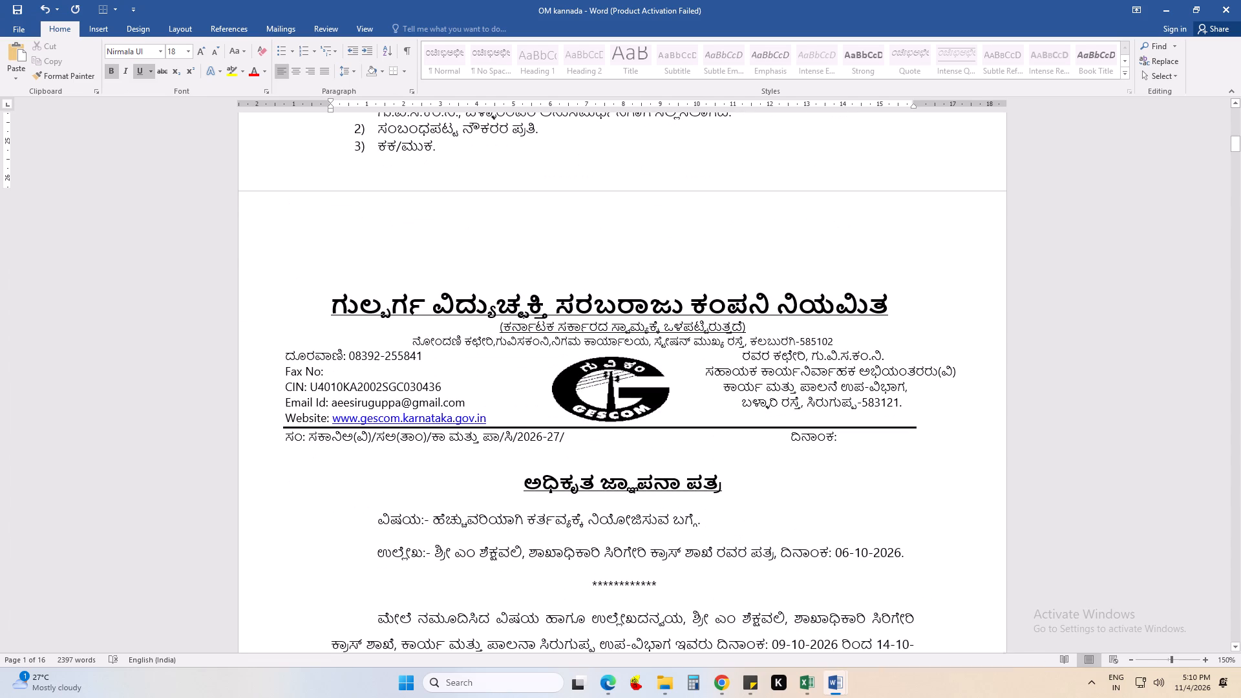